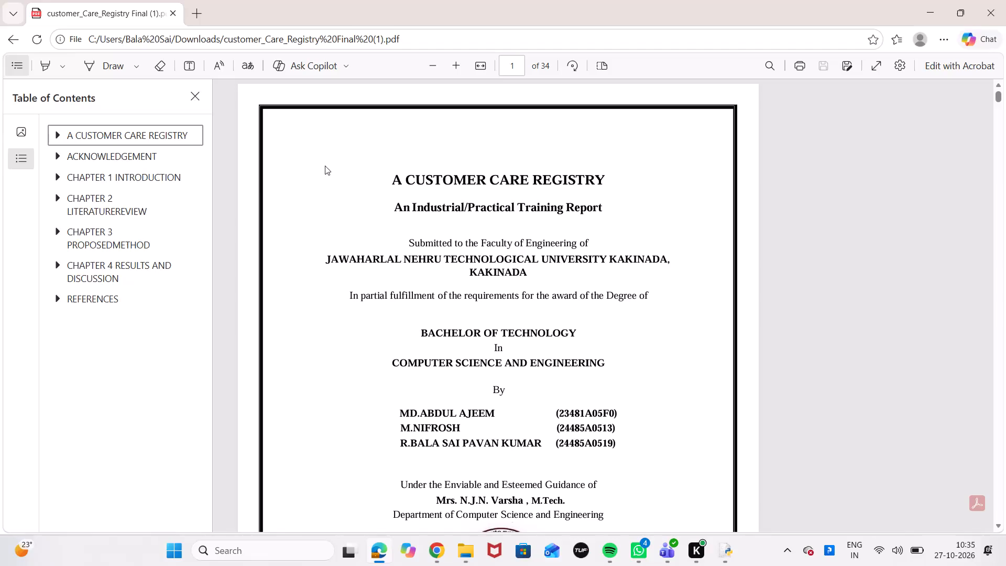
Review the front matter of the Customer Care Registry PDF report, from the title page and certificate through the acknowledgement and abstract.
scroll(510, 312, "down", 1)
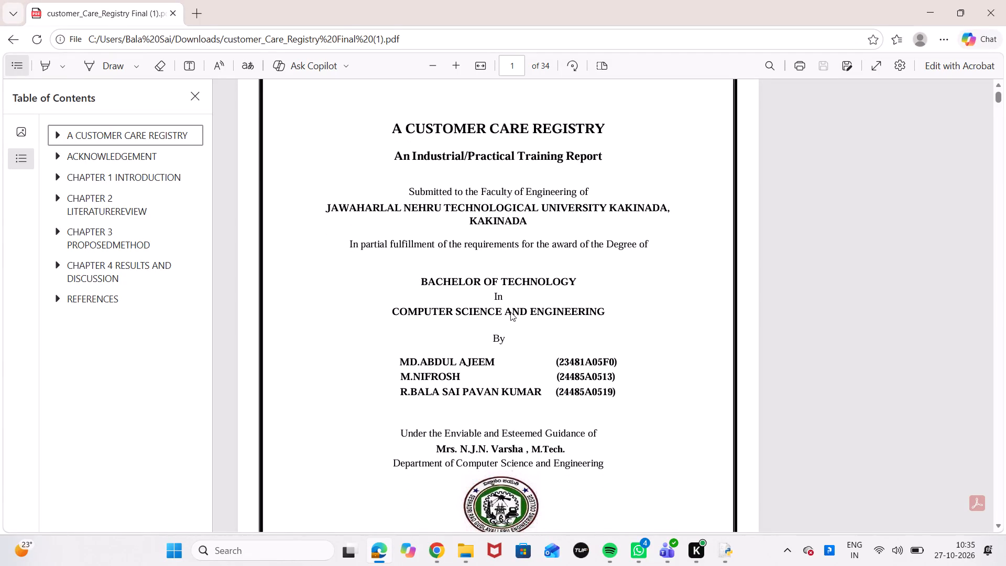
scroll(510, 312, "down", 1)
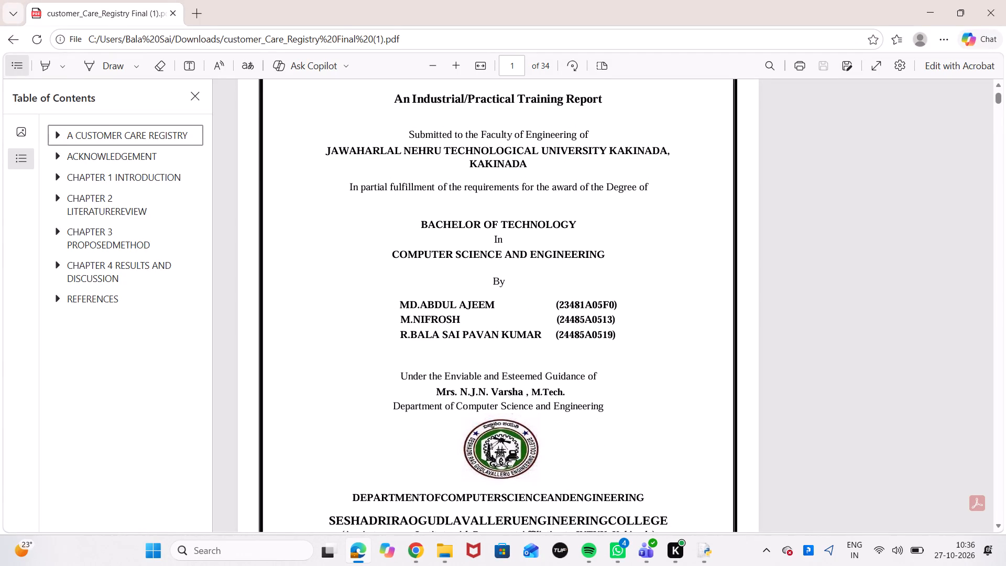
scroll(434, 330, "down", 3)
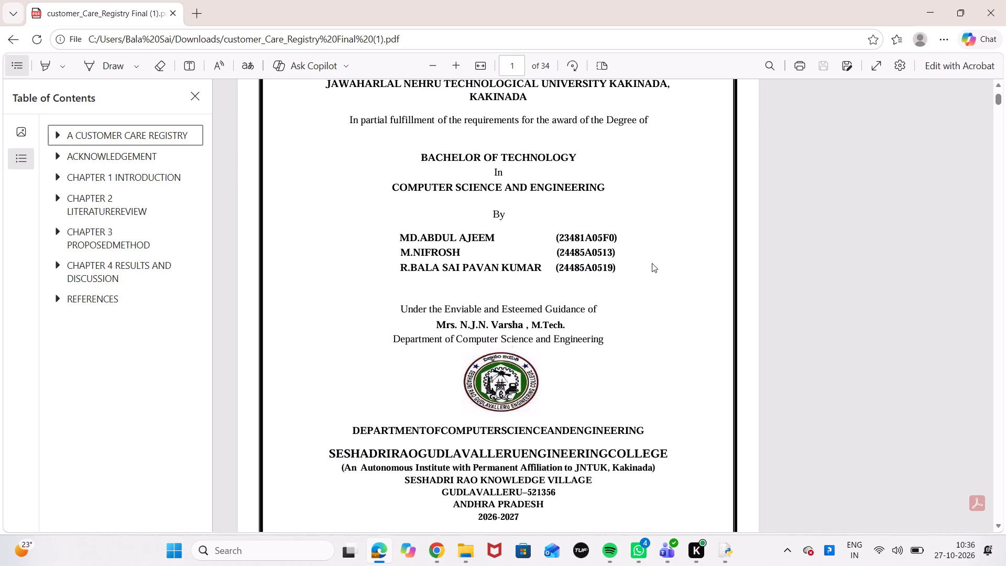
scroll(652, 263, "down", 7)
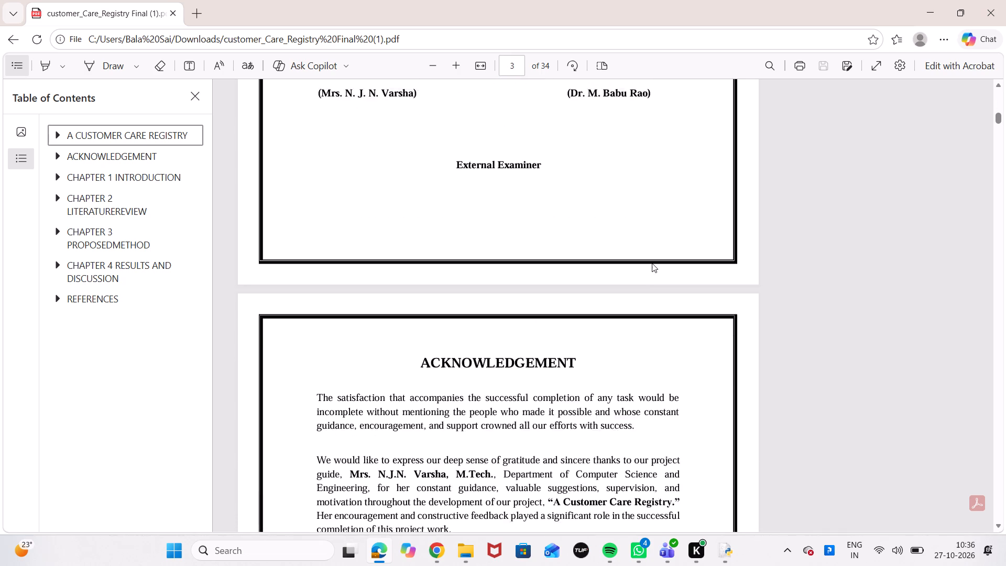
scroll(652, 263, "up", 7)
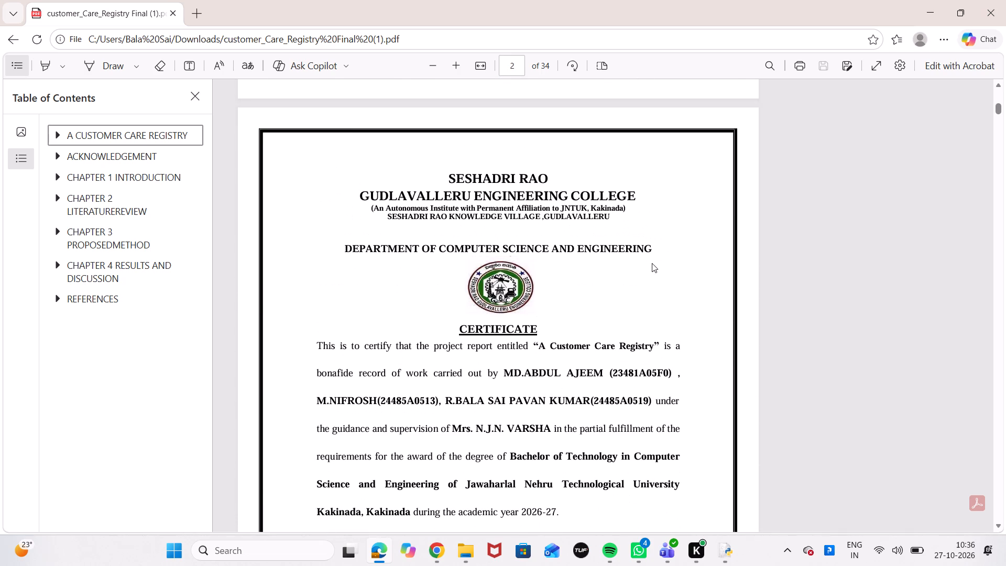
scroll(652, 263, "down", 8)
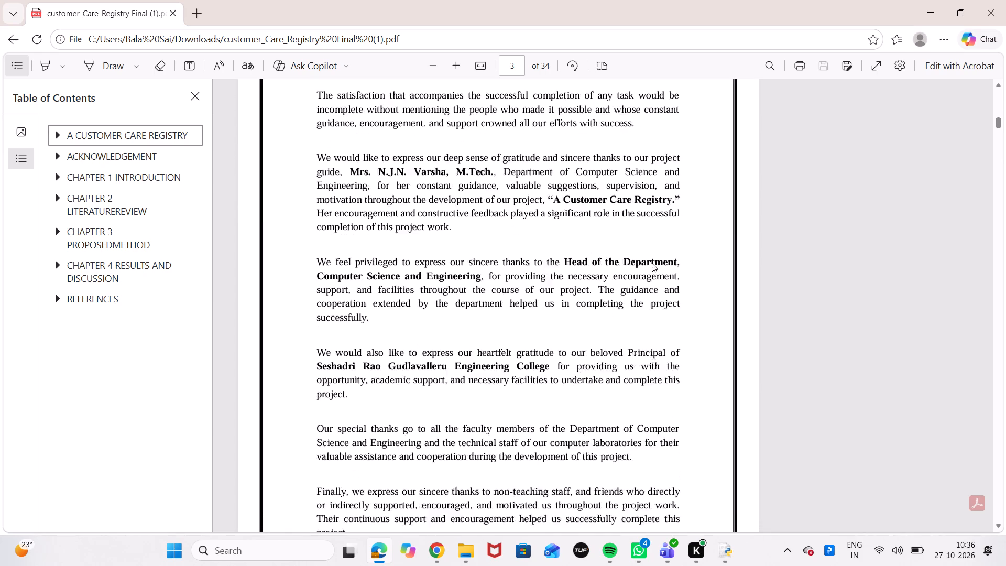
scroll(652, 263, "down", 6)
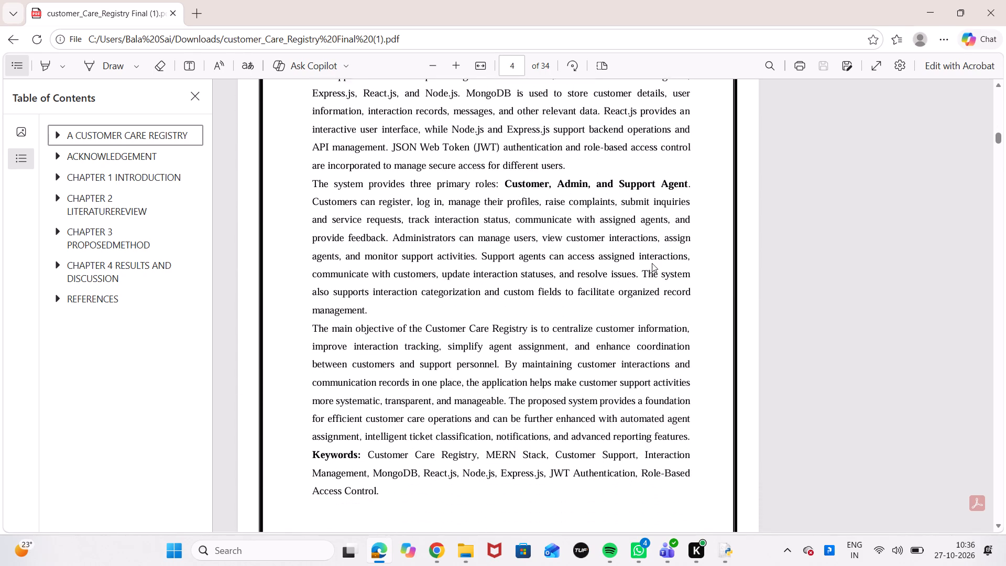
Read on through the report's introduction and literature review chapters, including the existing system's limitations, proposed system and expected benefits.
scroll(652, 263, "down", 6)
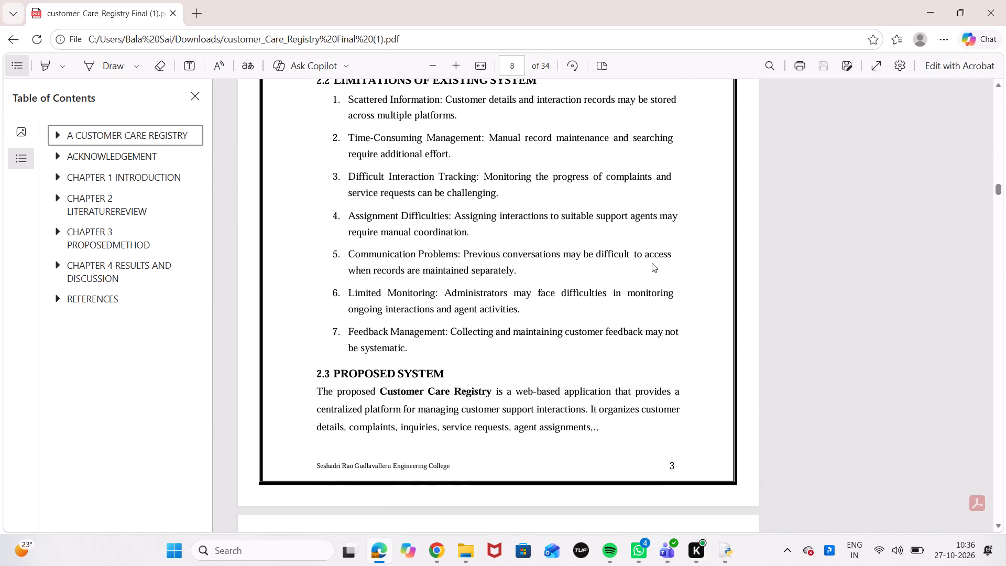
scroll(652, 263, "down", 3)
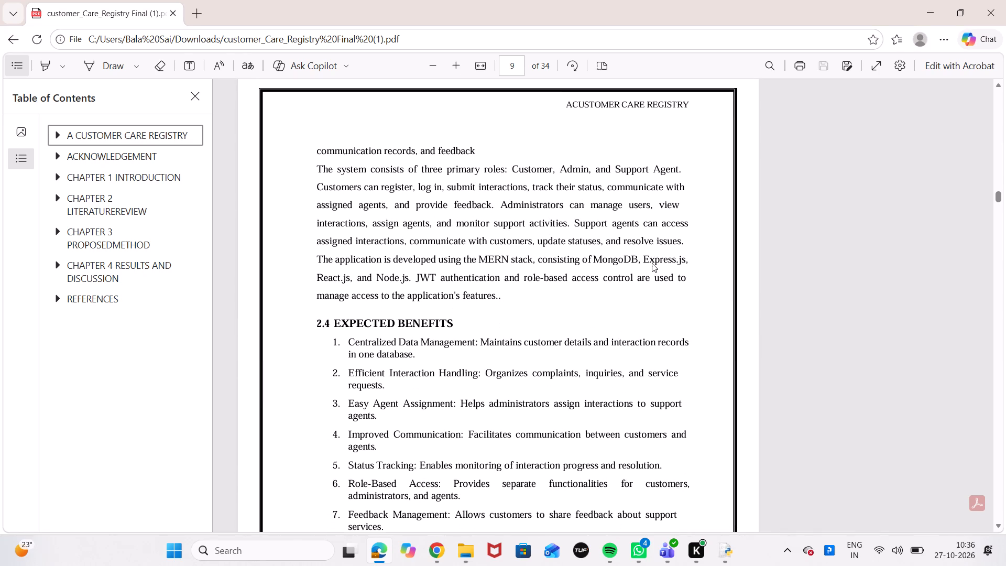
scroll(652, 263, "down", 2)
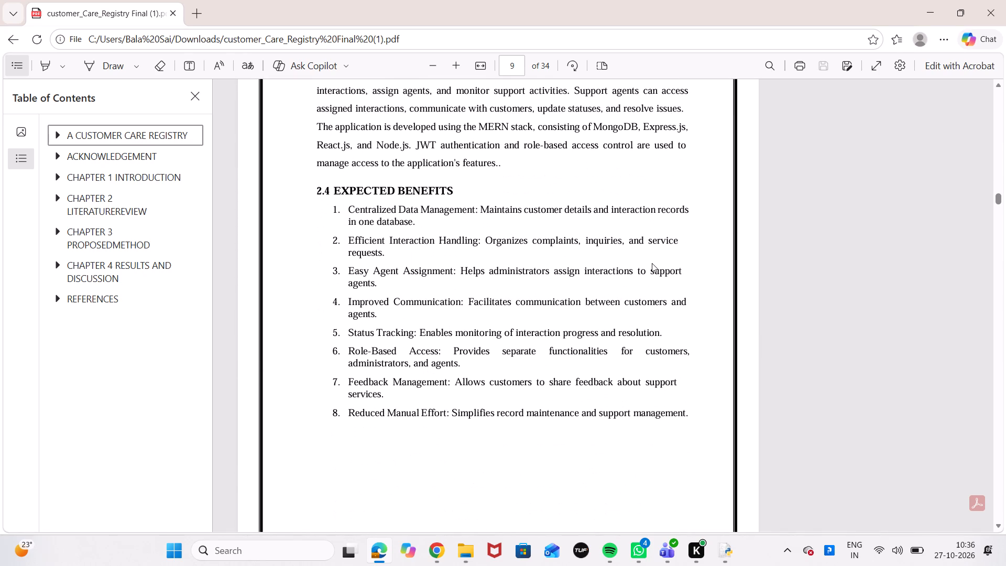
scroll(652, 263, "down", 4)
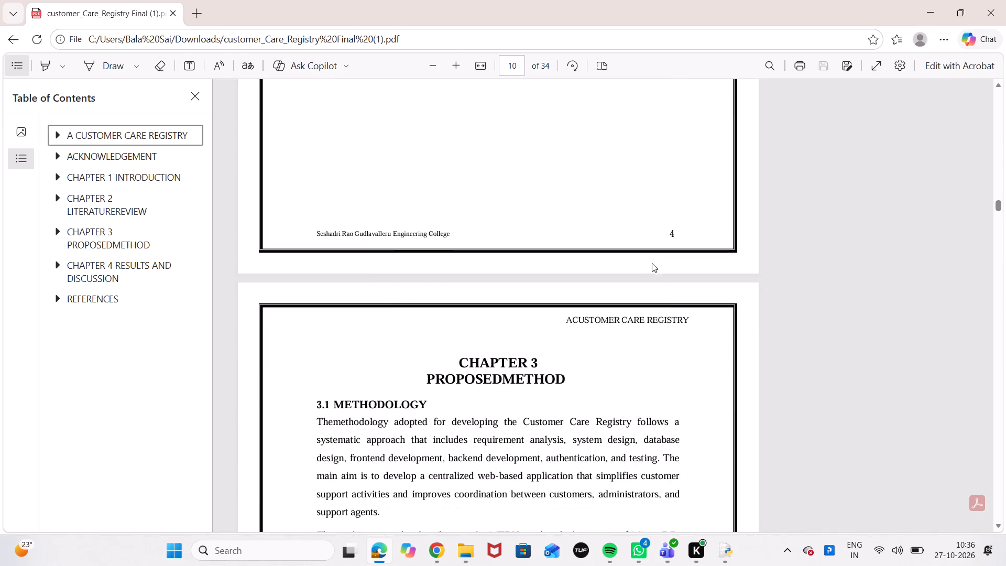
Examine Chapter 3 of the report, covering the methodology, the technology stack table and the implementation modules in section 3.4.
scroll(652, 263, "down", 4)
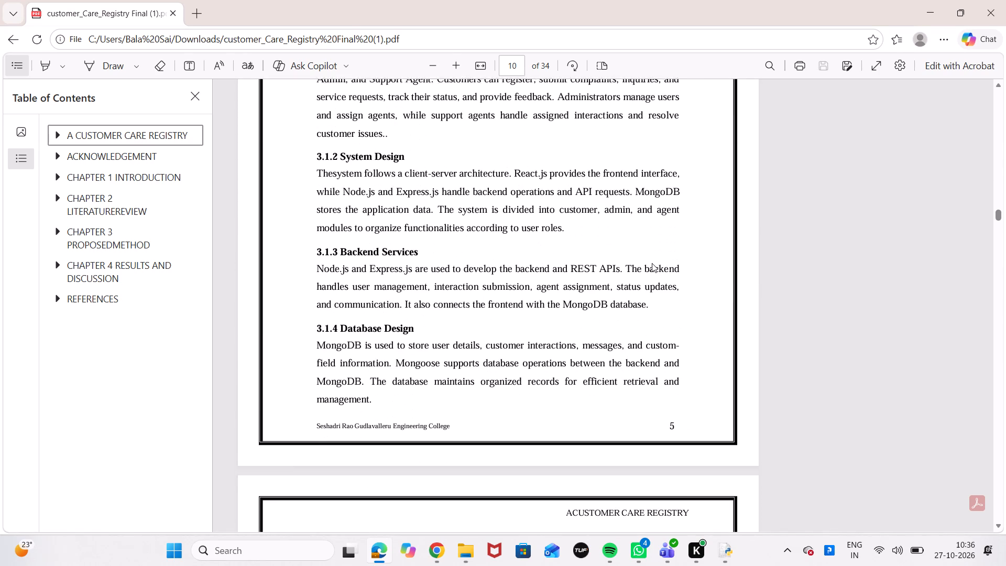
scroll(652, 263, "down", 4)
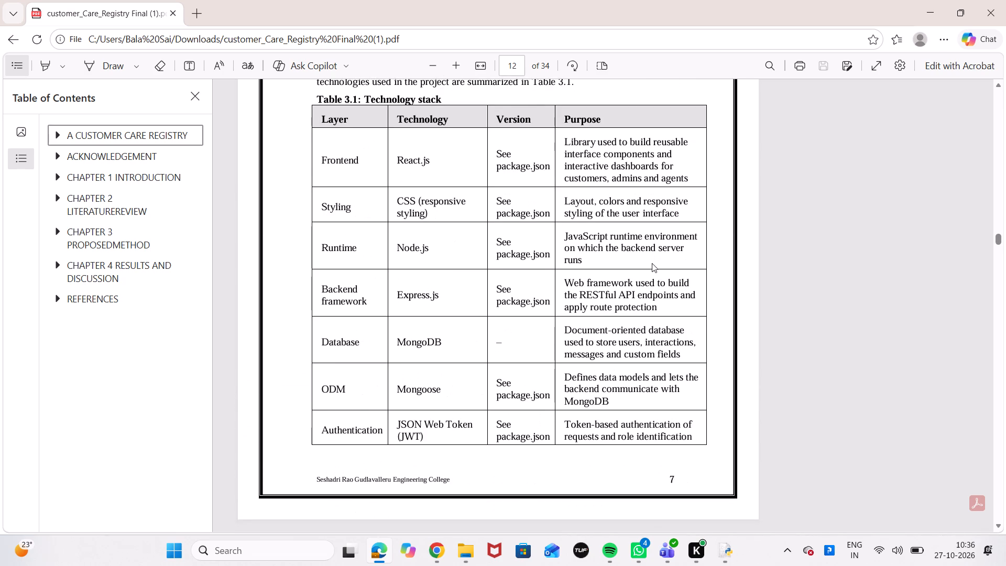
scroll(652, 263, "down", 1)
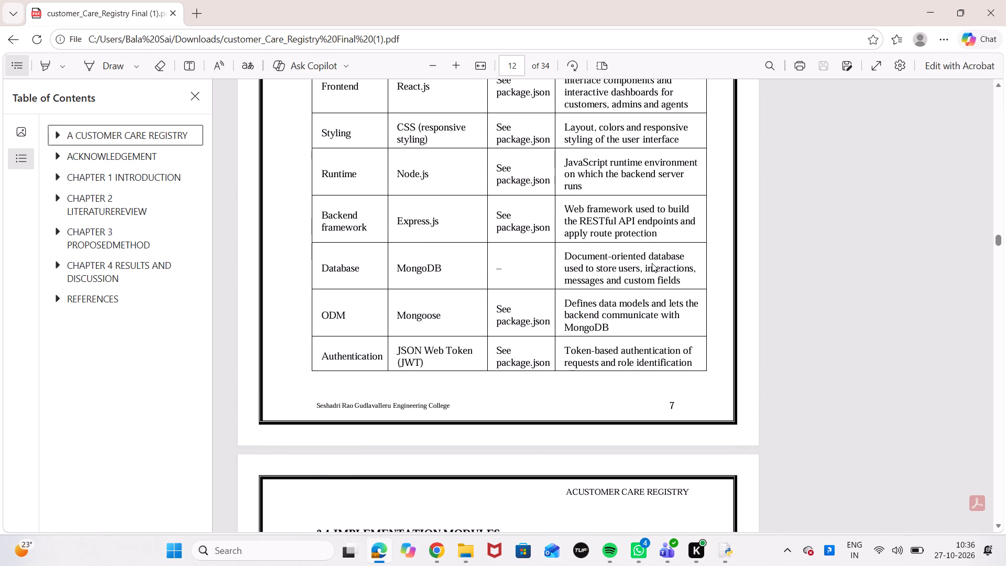
scroll(652, 263, "down", 2)
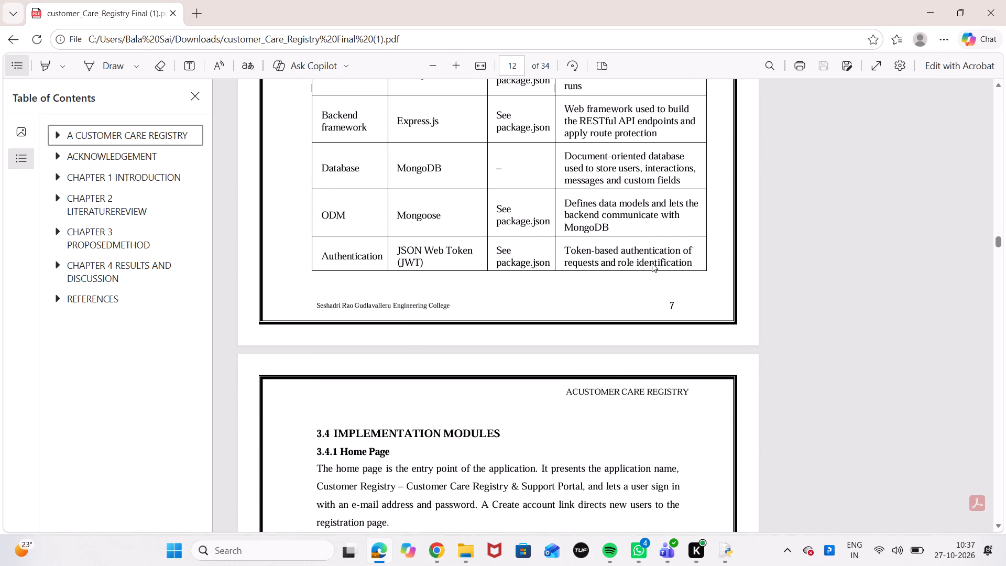
scroll(652, 263, "down", 5)
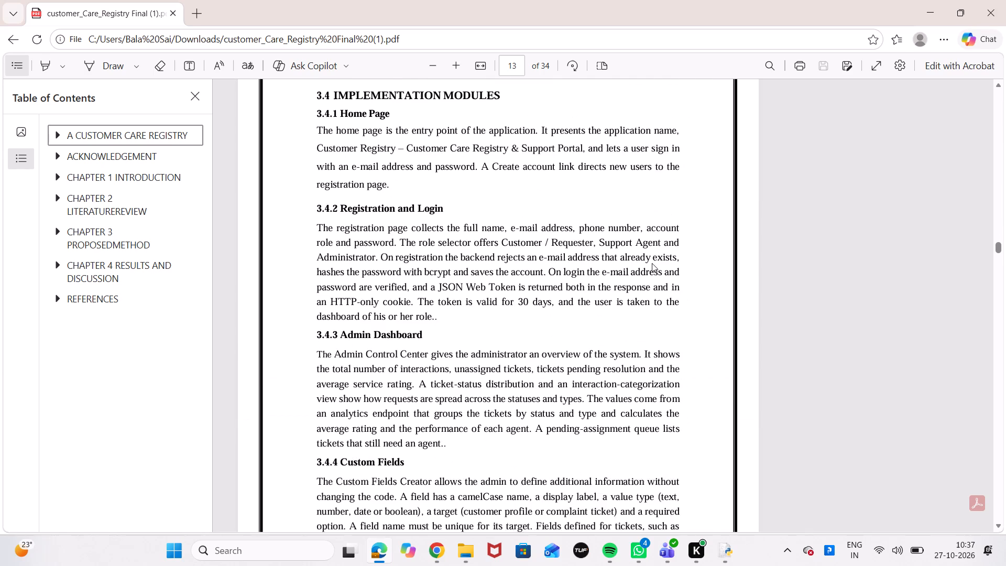
scroll(652, 263, "down", 1)
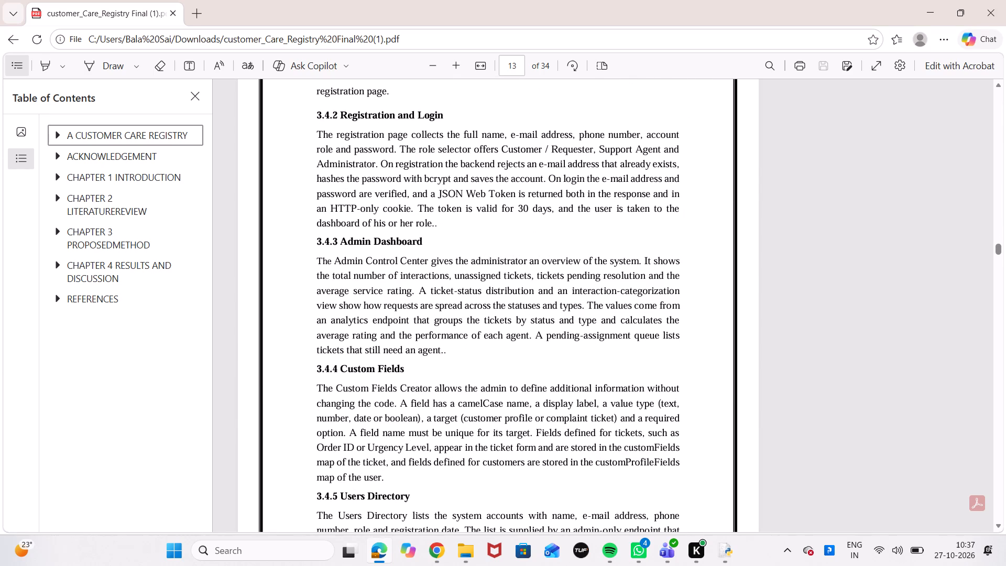
right_click(596, 231)
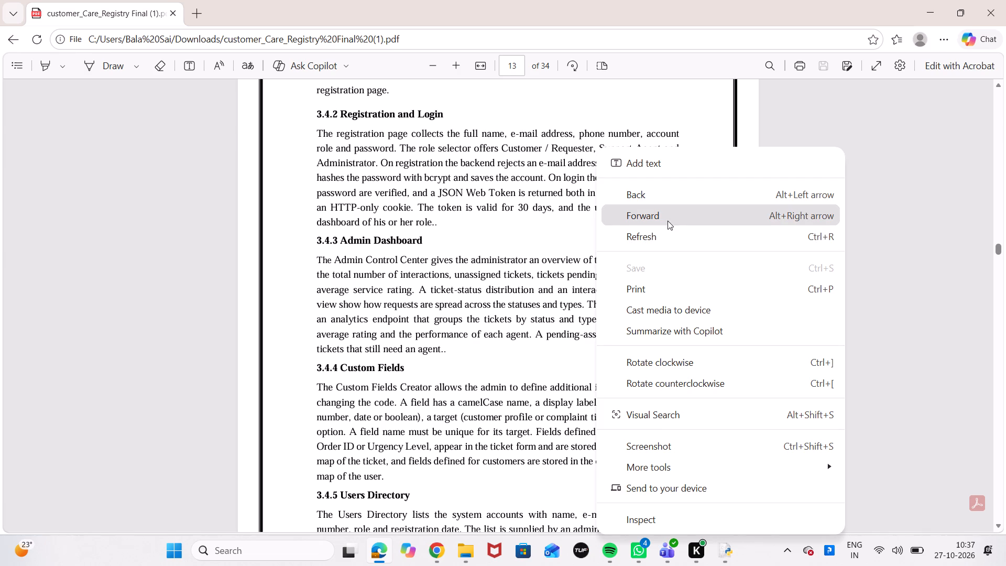
left_click(489, 234)
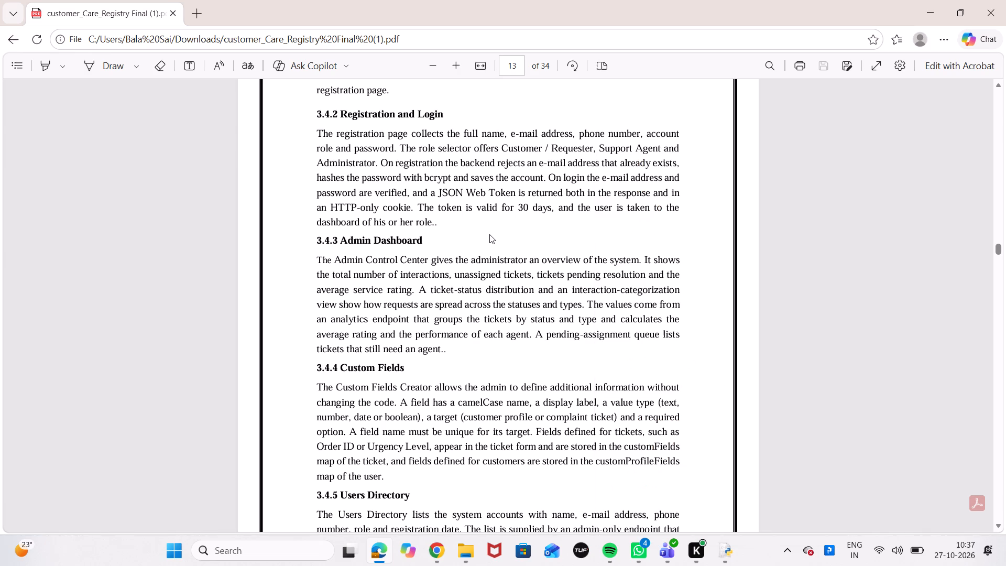
scroll(489, 234, "down", 5)
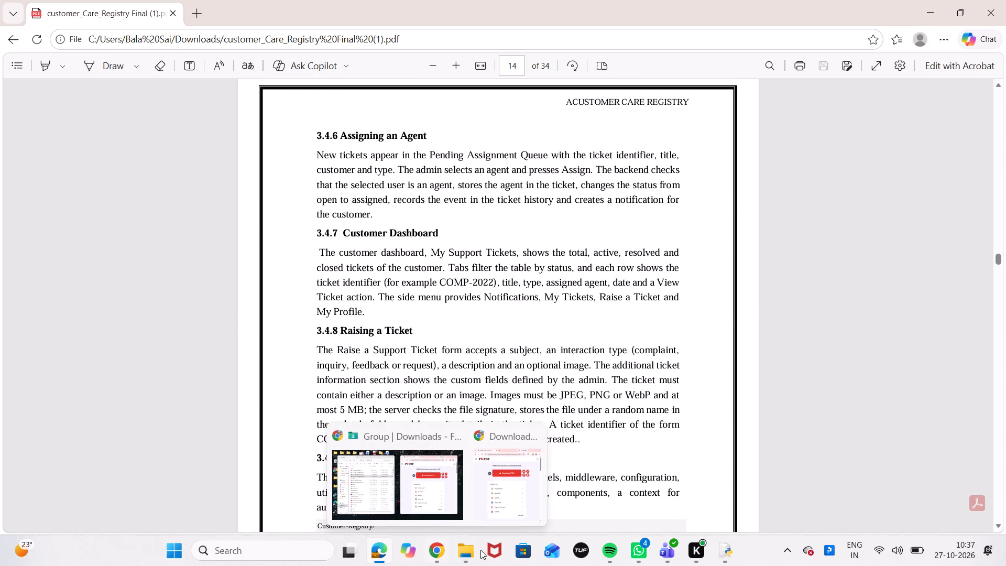
Open the Word document "customer_Care_Registry Final" from the Downloads folder.
left_click(463, 552)
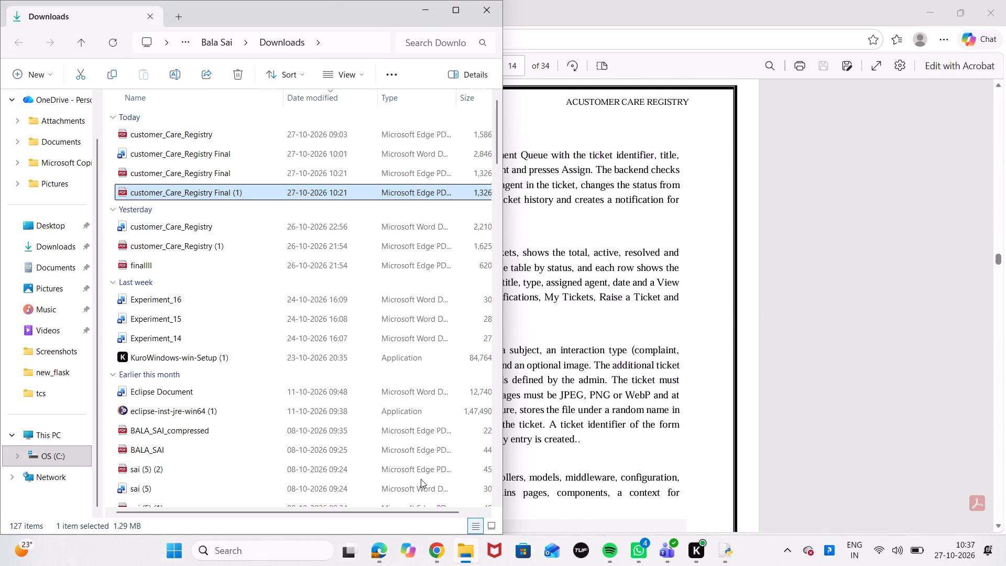
double_click(288, 151)
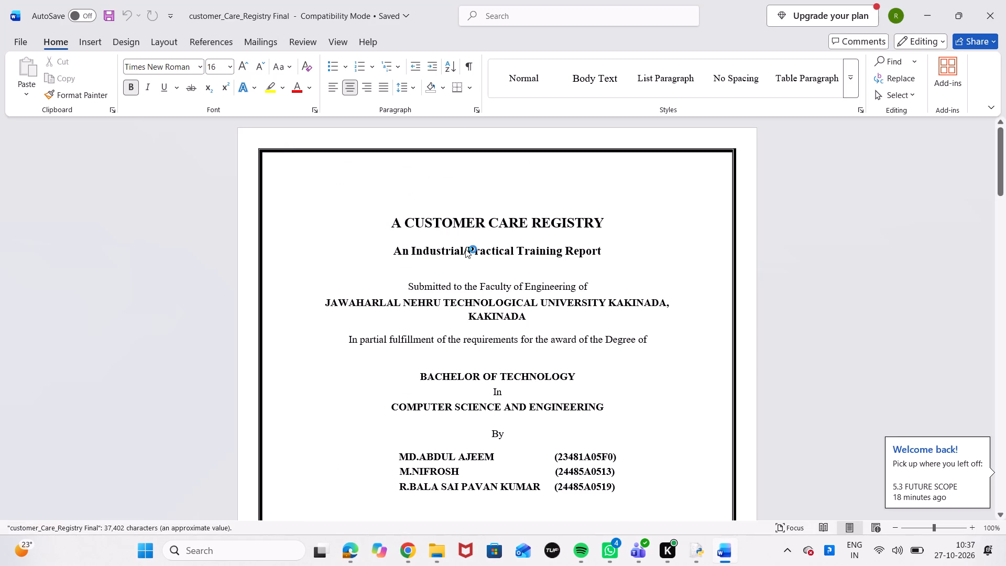
Insert spaces between the run-together words of the Department of Computer Science and Engineering line below the title page's logo.
scroll(562, 220, "down", 3)
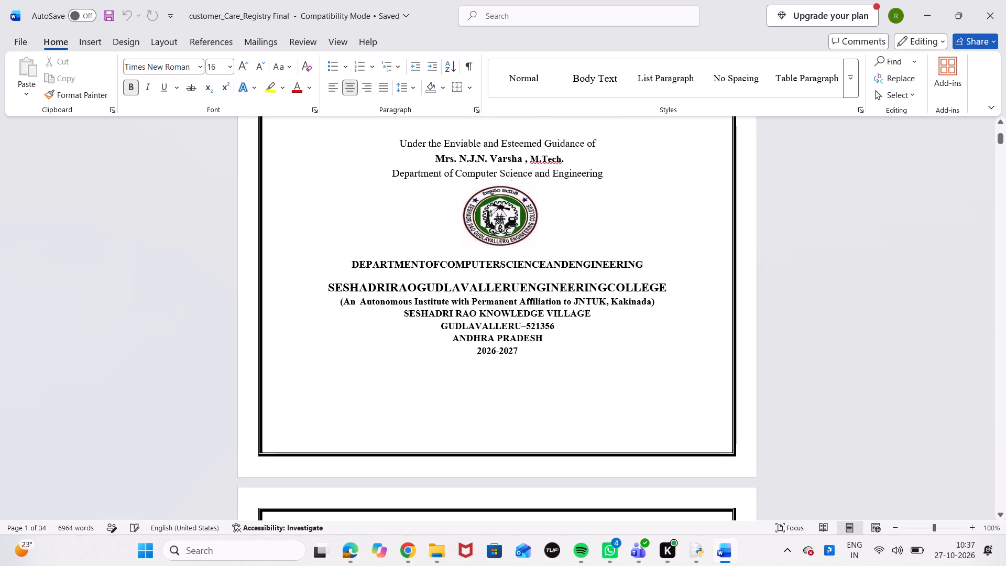
left_click(422, 264)
key("space")
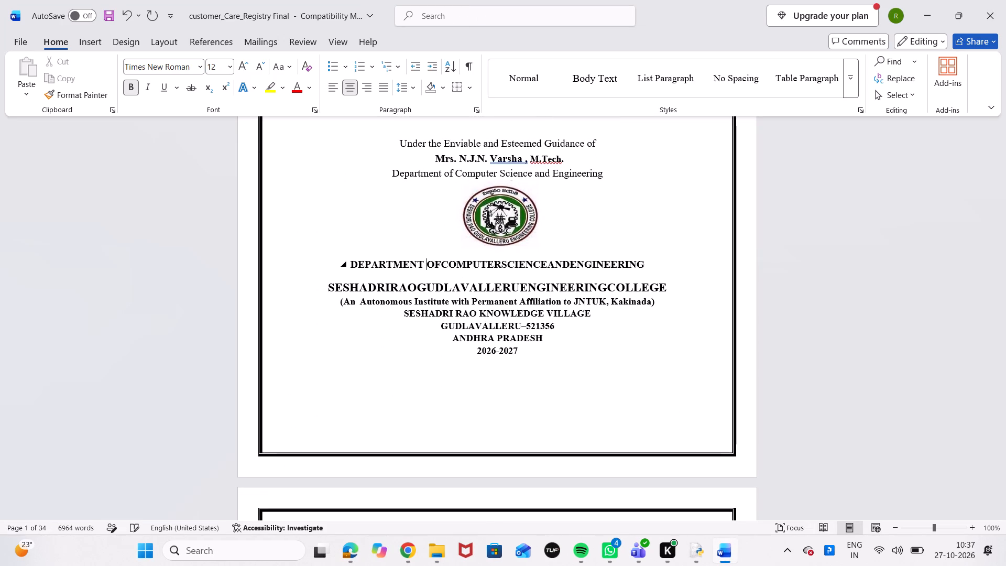
left_click(439, 264)
key("space")
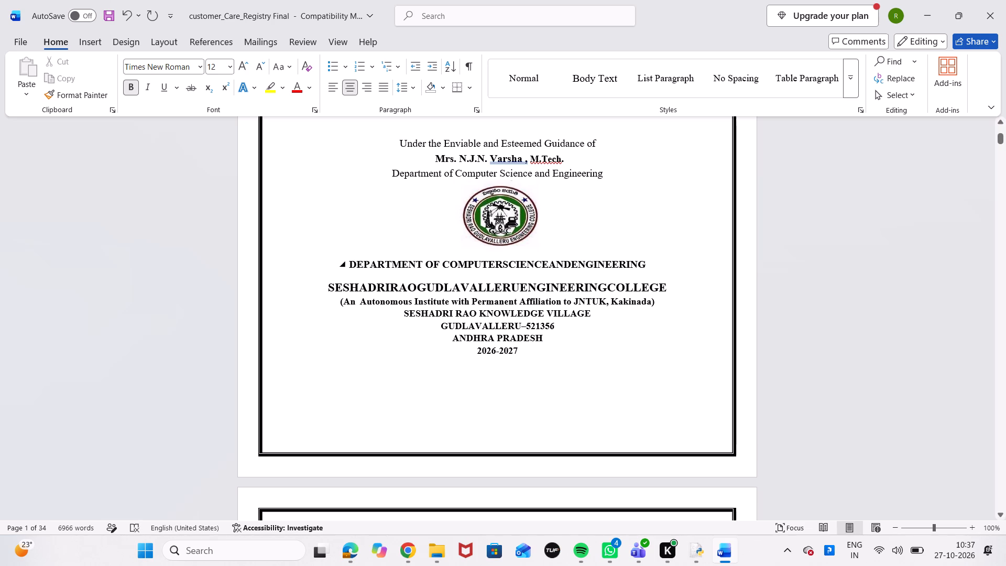
left_click(504, 265)
key("space")
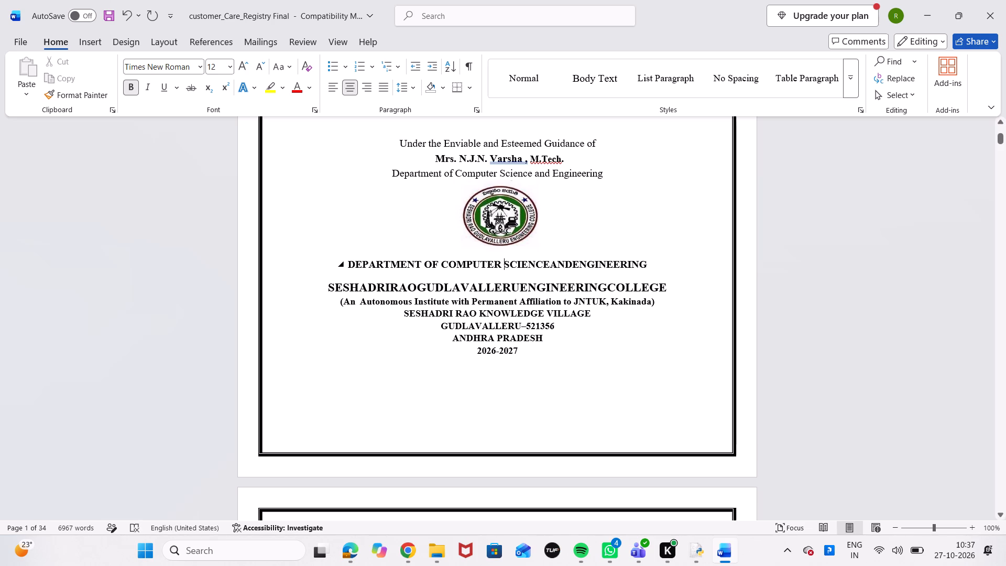
left_click(551, 263)
key("space")
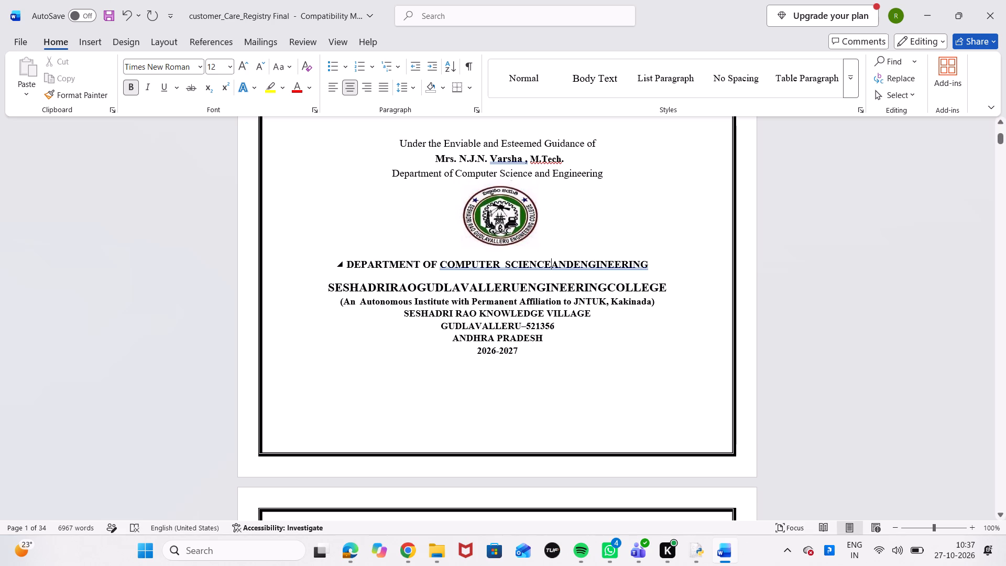
left_click(575, 262)
key("space")
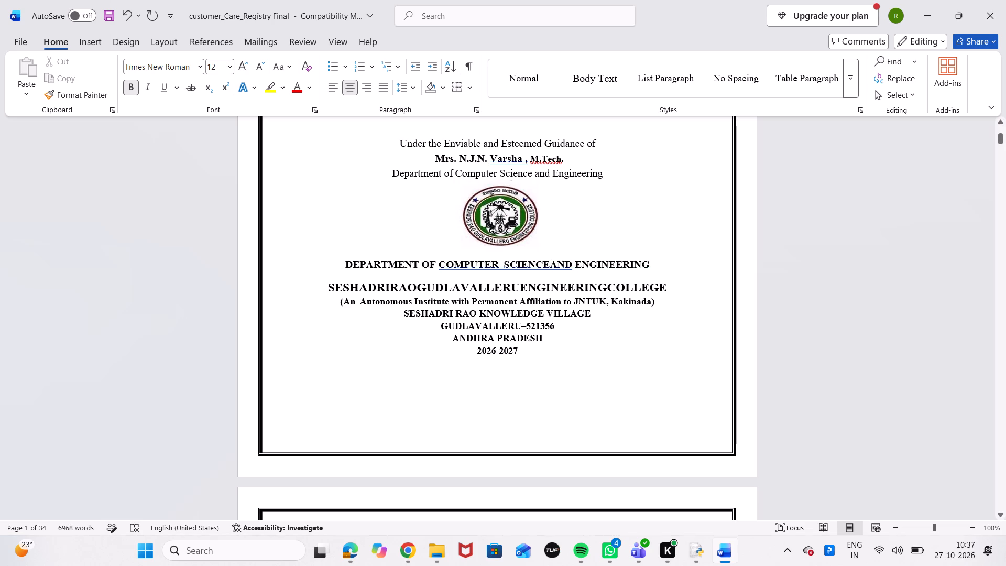
Insert the missing spaces in the title page's college name so it reads SESHADRI RAO GUDLAVALLERU ENGINEERING COLLEGE.
scroll(580, 311, "down", 1)
scroll(580, 311, "up", 1)
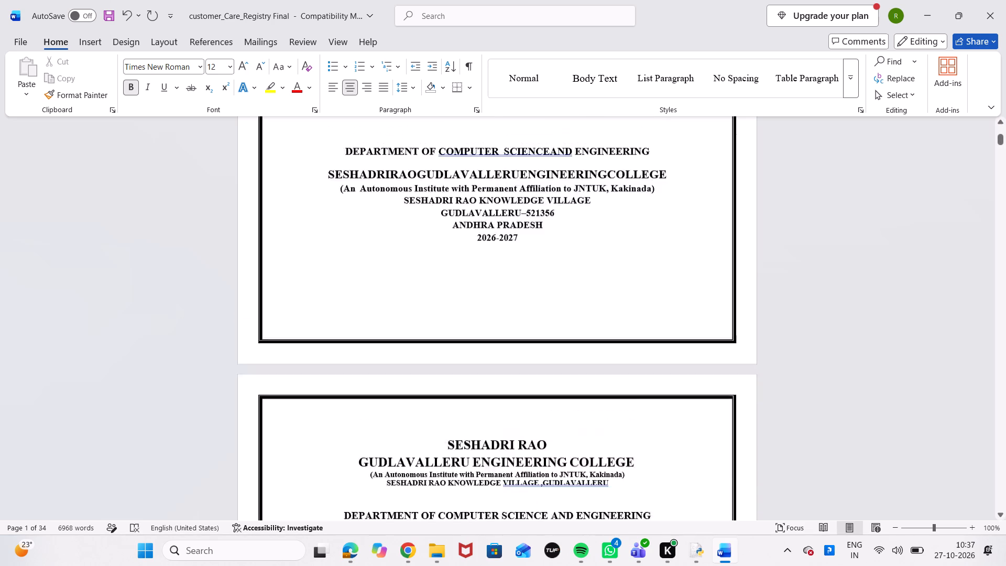
scroll(580, 311, "up", 1)
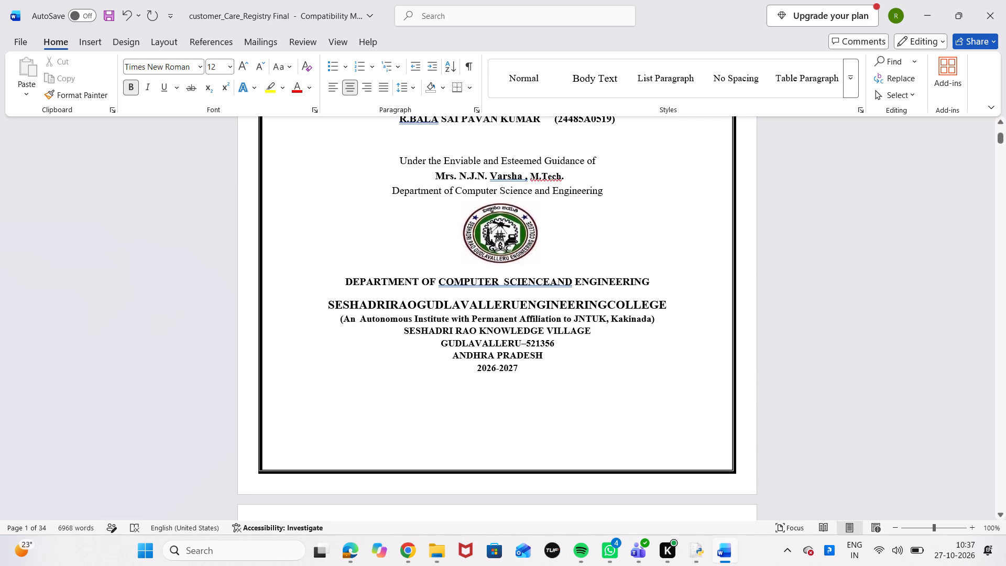
left_click(389, 305)
key("space")
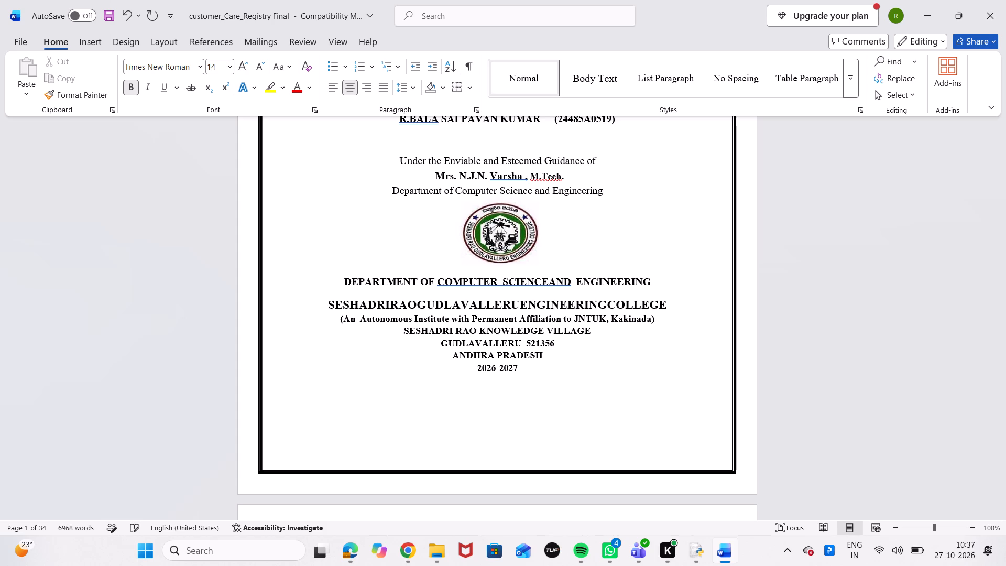
key("BackSpace")
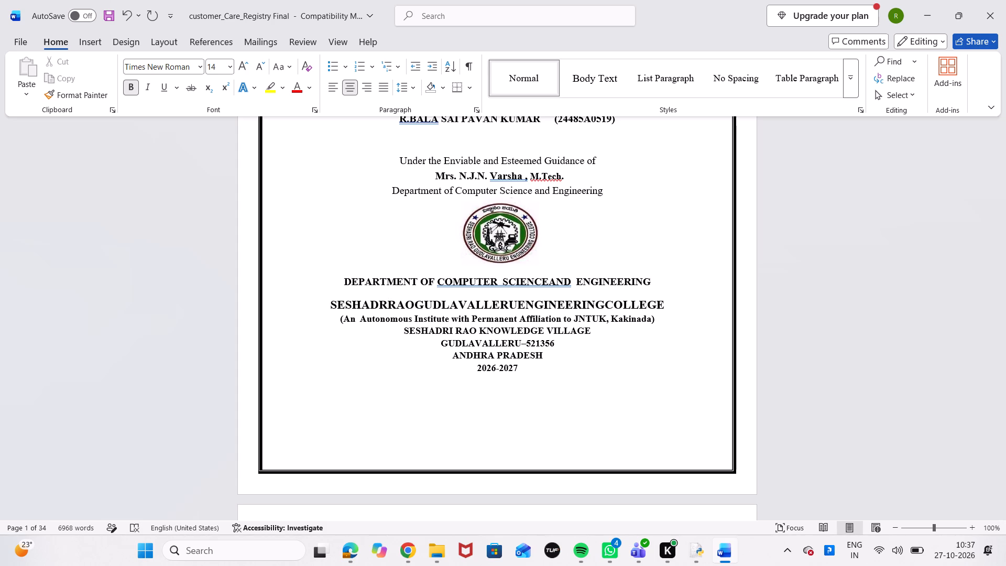
key("ctrl+z")
key("space")
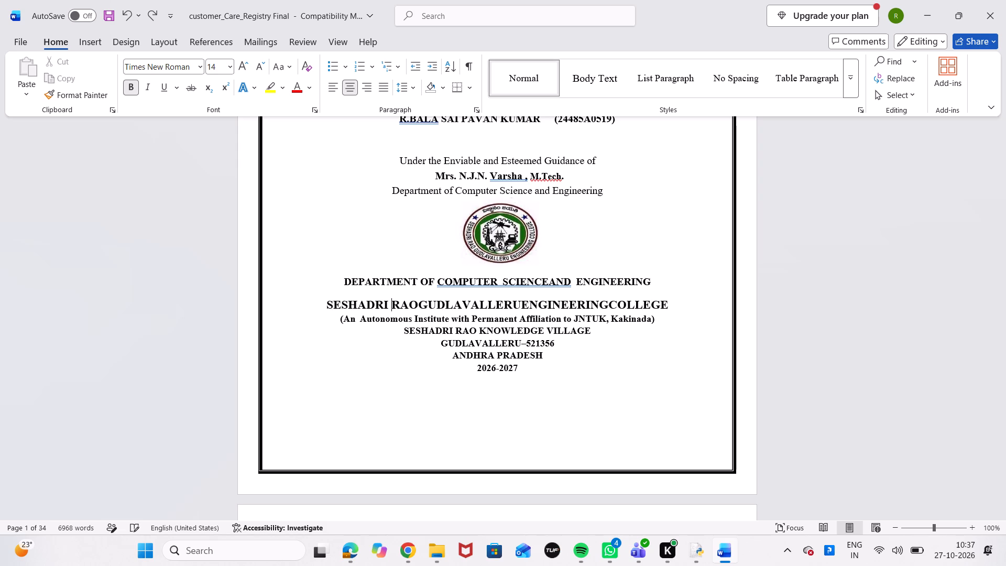
left_click(418, 306)
key("space")
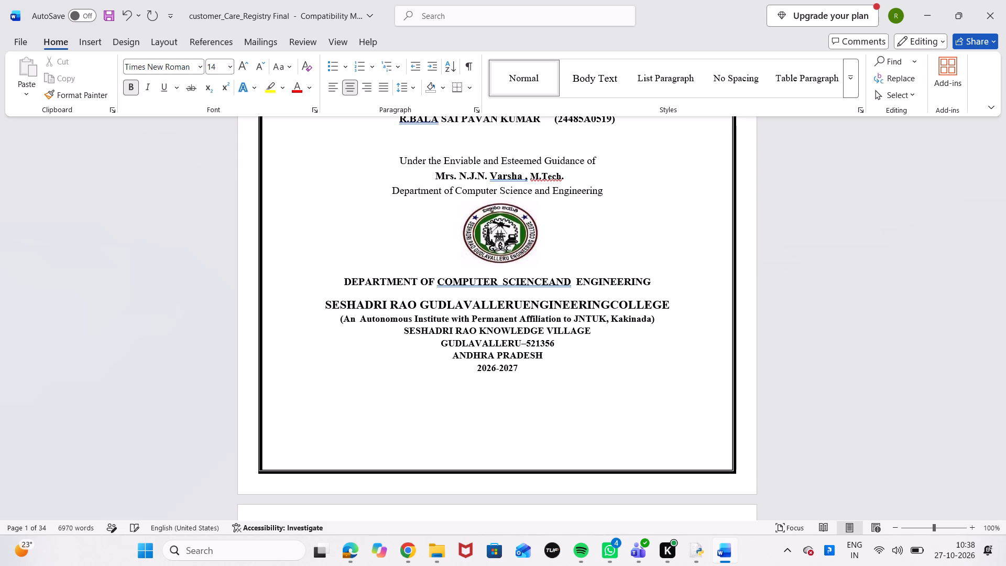
left_click(523, 304)
key("space")
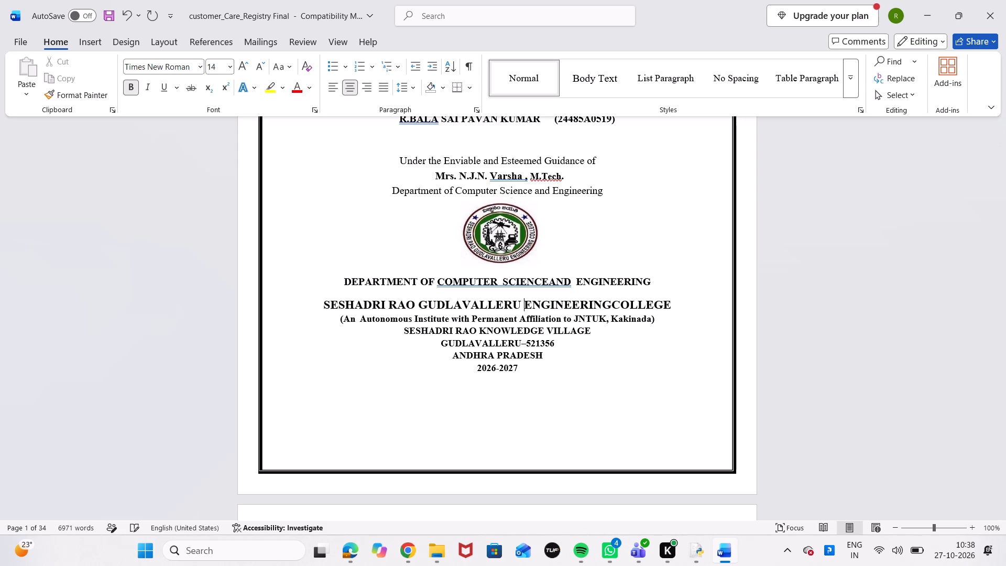
left_click(612, 299)
key("space")
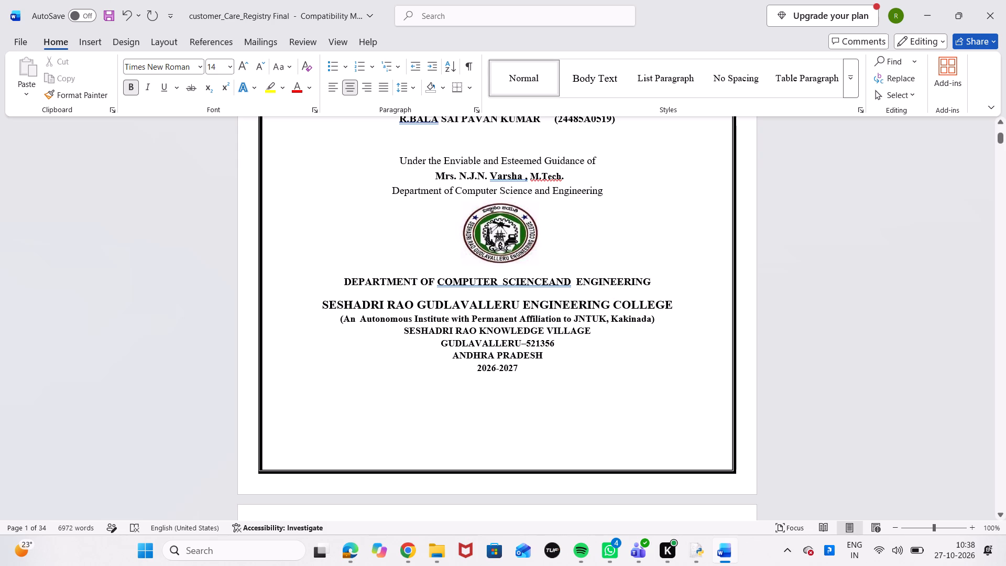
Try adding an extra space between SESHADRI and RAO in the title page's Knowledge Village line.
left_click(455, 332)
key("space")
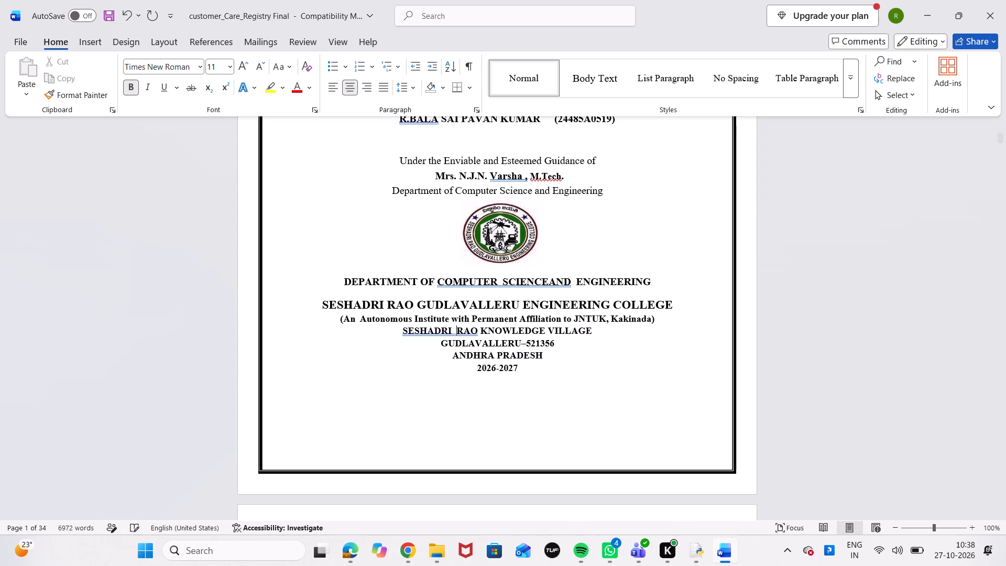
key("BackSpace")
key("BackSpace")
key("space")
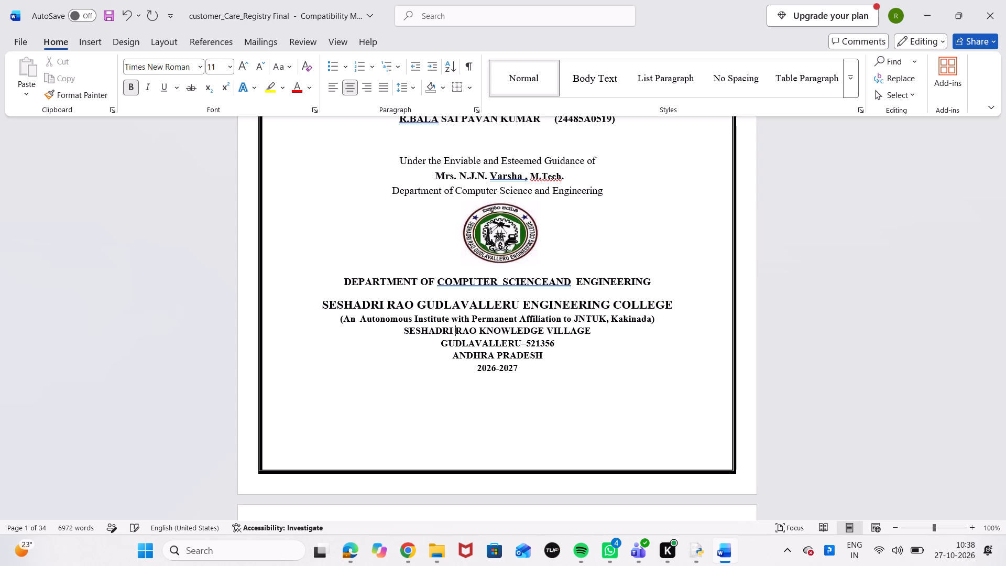
Check the certificate page's headings, body text and signature block for spacing and formatting errors.
scroll(455, 332, "down", 2)
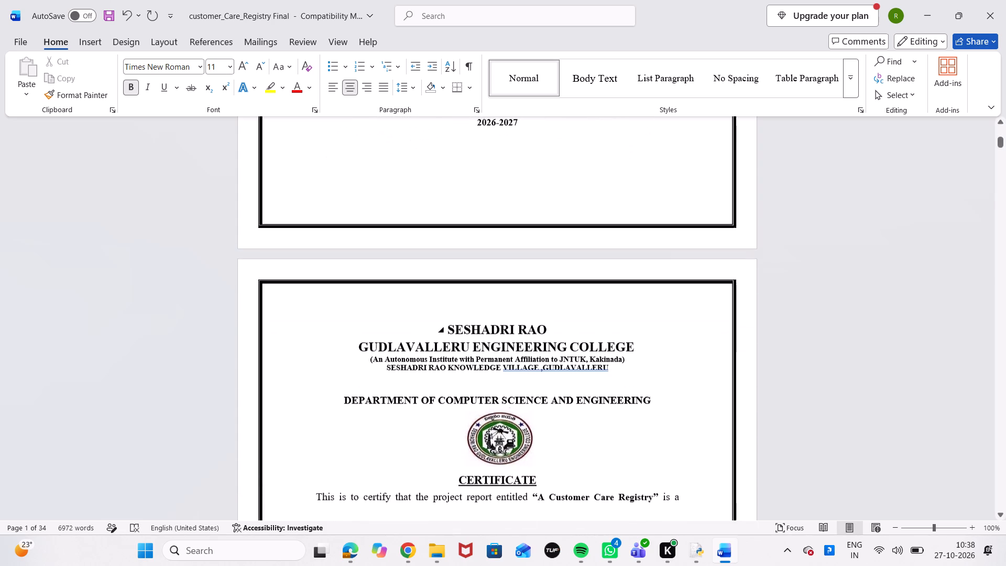
scroll(455, 332, "down", 2)
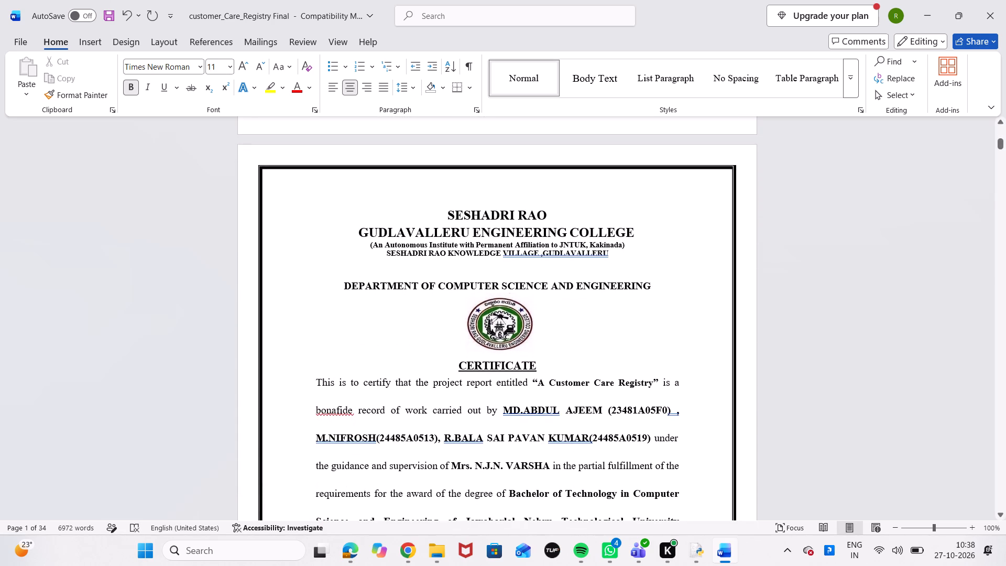
scroll(455, 332, "up", 2)
scroll(455, 332, "down", 1)
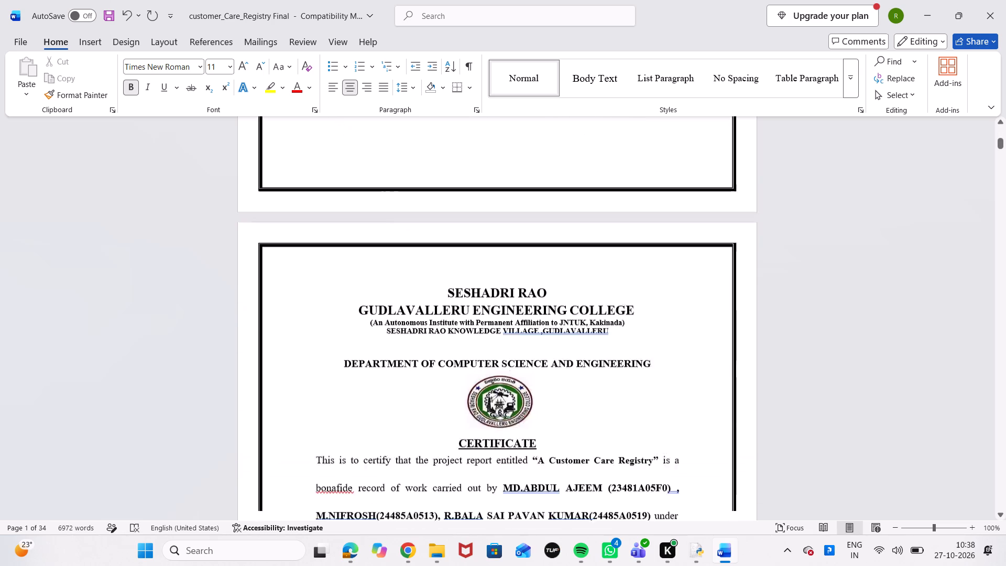
scroll(455, 332, "down", 1)
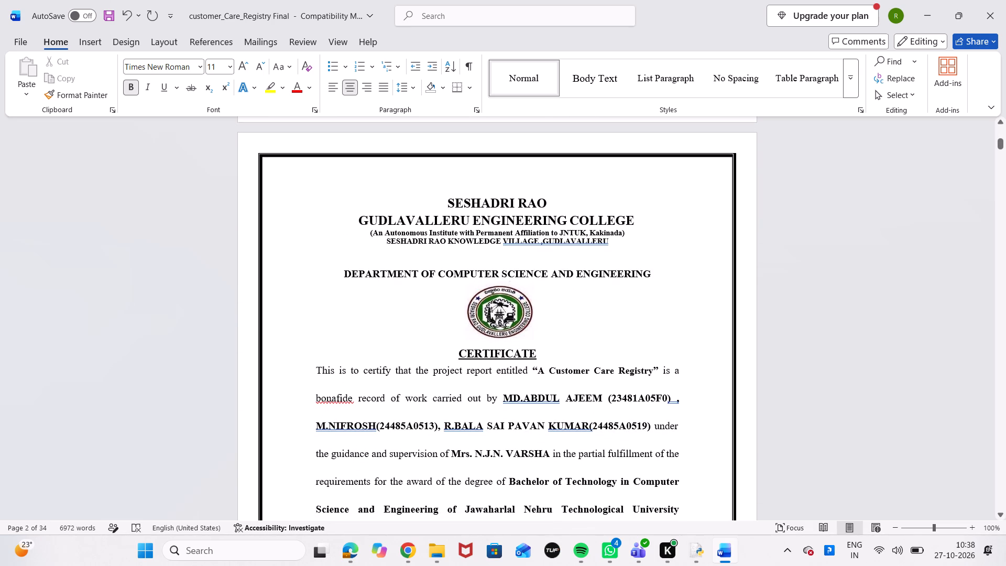
scroll(523, 320, "down", 4)
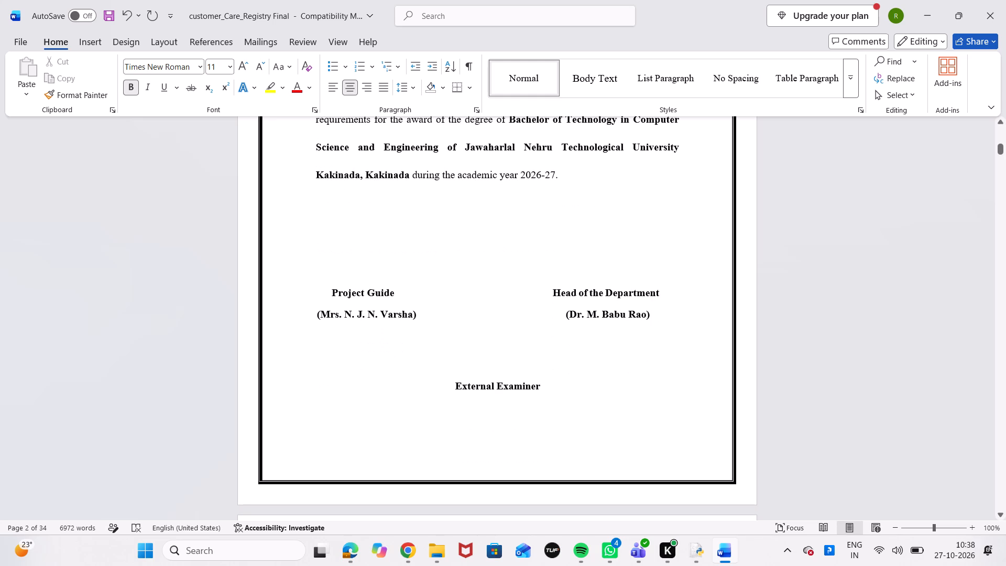
Examine the Acknowledgement page, from its opening paragraphs to the team members list, for formatting errors.
scroll(523, 320, "down", 3)
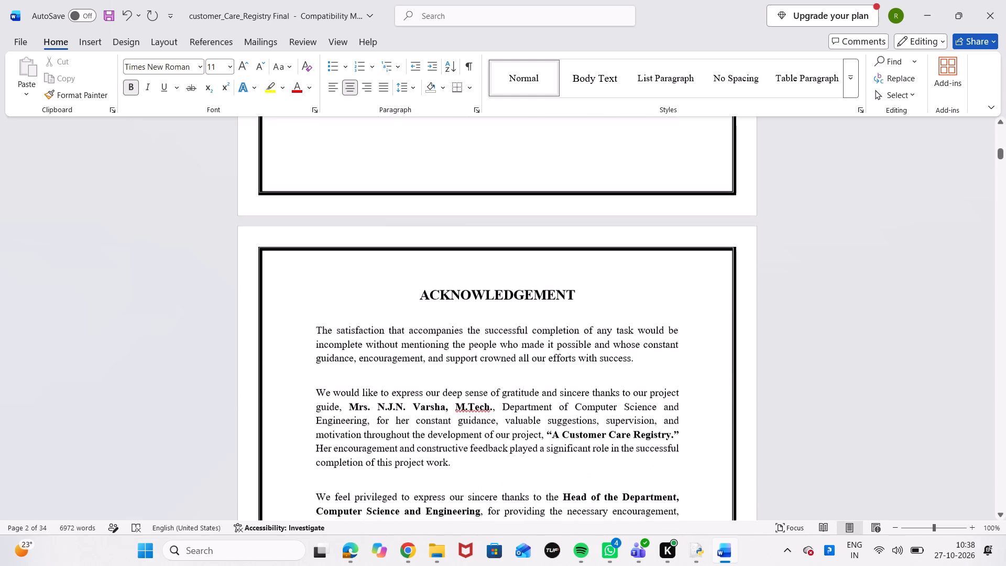
scroll(523, 320, "down", 2)
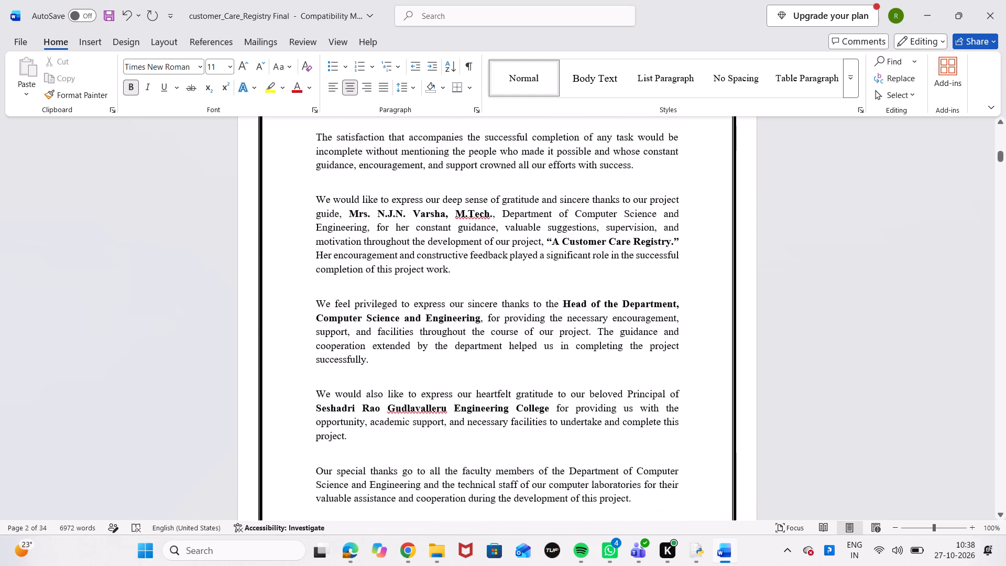
scroll(523, 320, "down", 2)
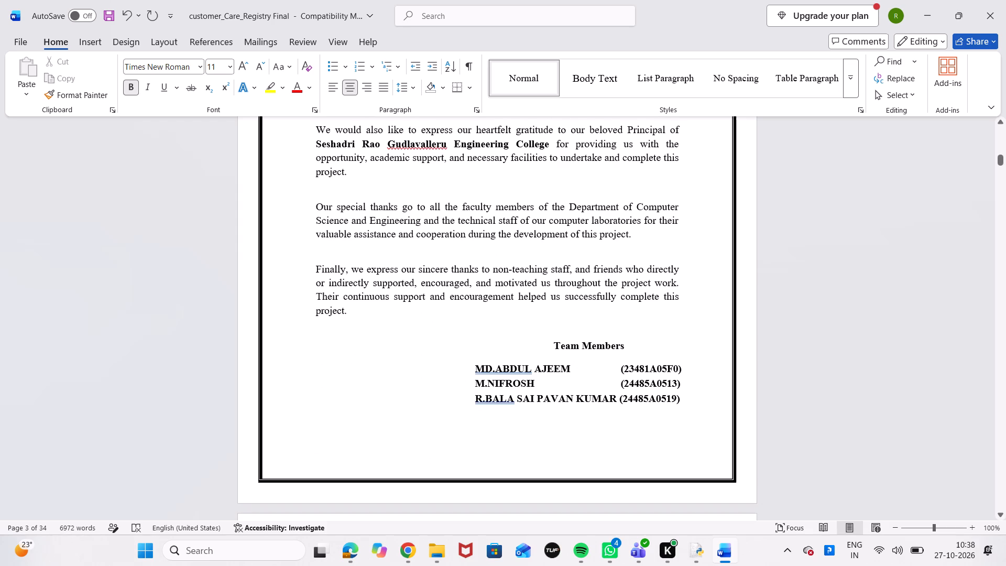
scroll(523, 320, "up", 1)
scroll(523, 320, "down", 1)
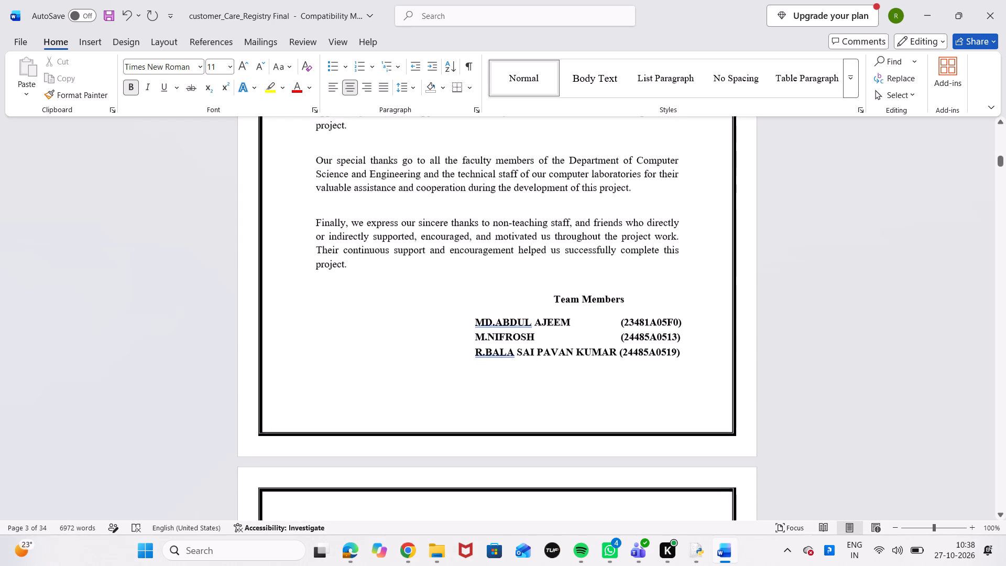
scroll(523, 320, "down", 1)
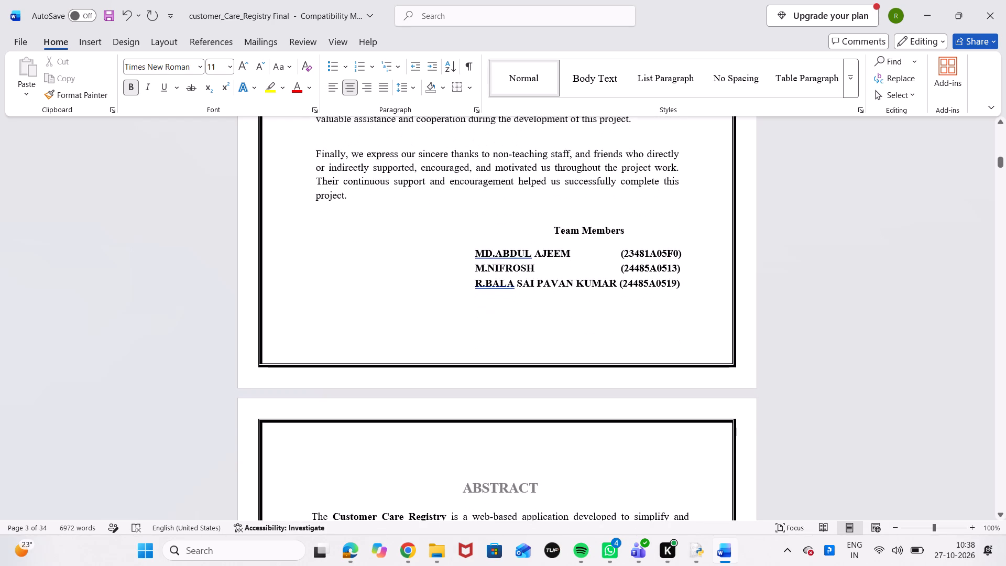
scroll(523, 320, "up", 2)
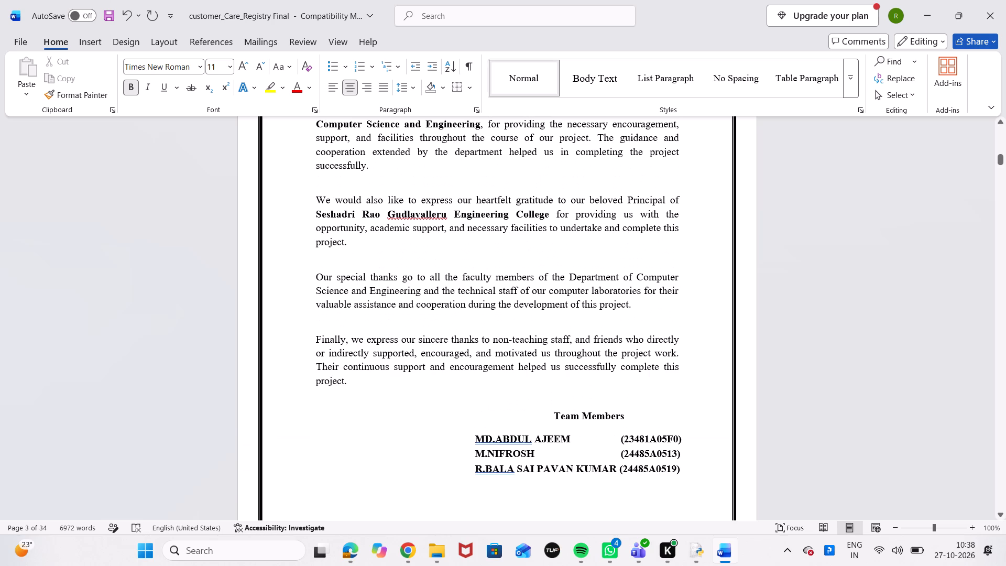
Read through the Abstract and continue past the Index to the start of Chapter 1, checking the formatting.
scroll(523, 320, "down", 3)
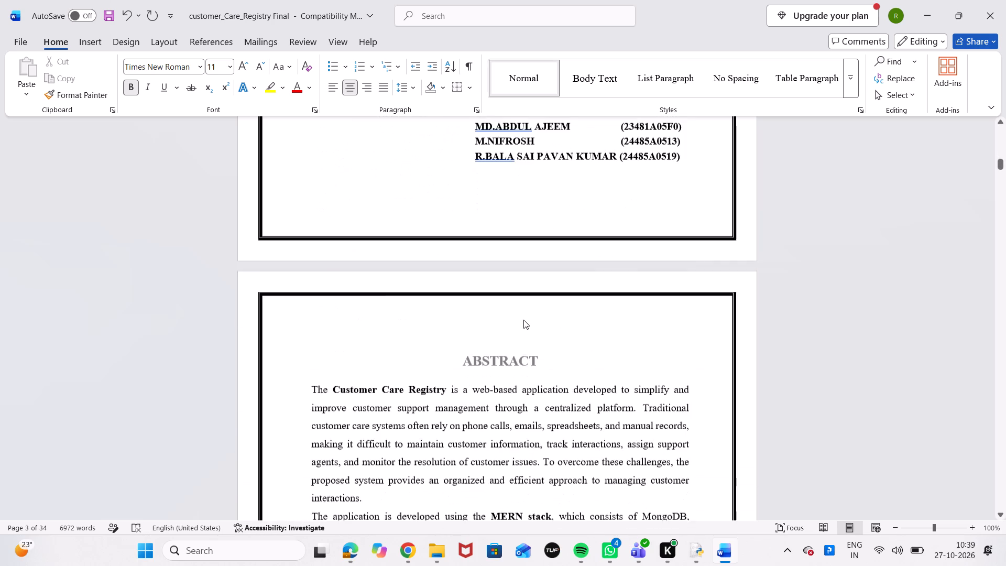
scroll(523, 320, "down", 2)
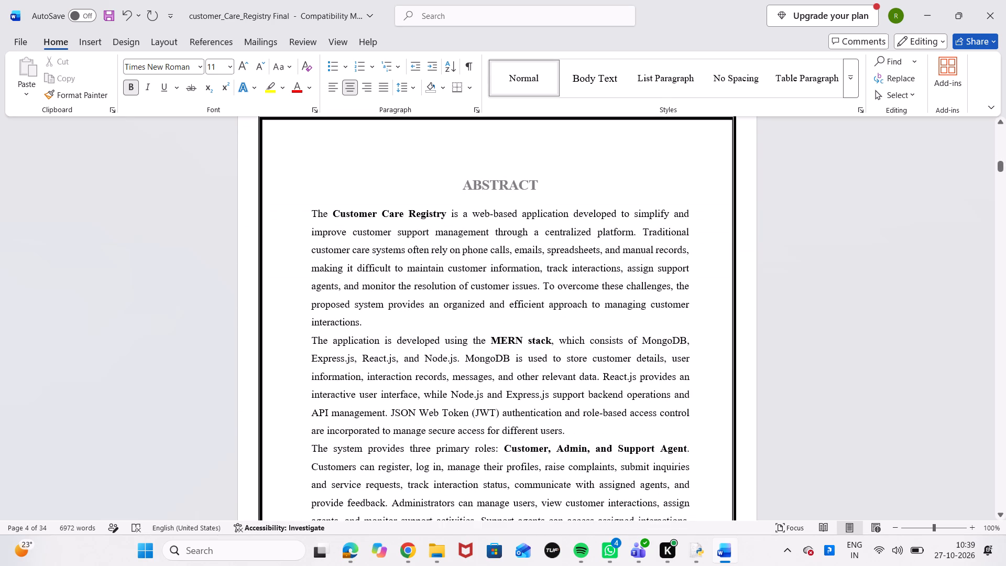
scroll(523, 320, "down", 2)
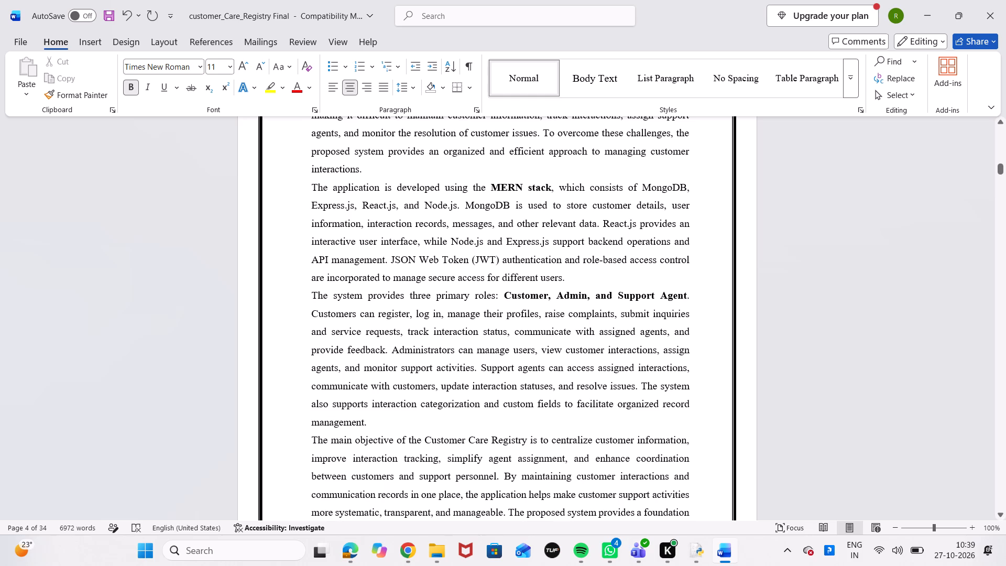
scroll(523, 320, "down", 2)
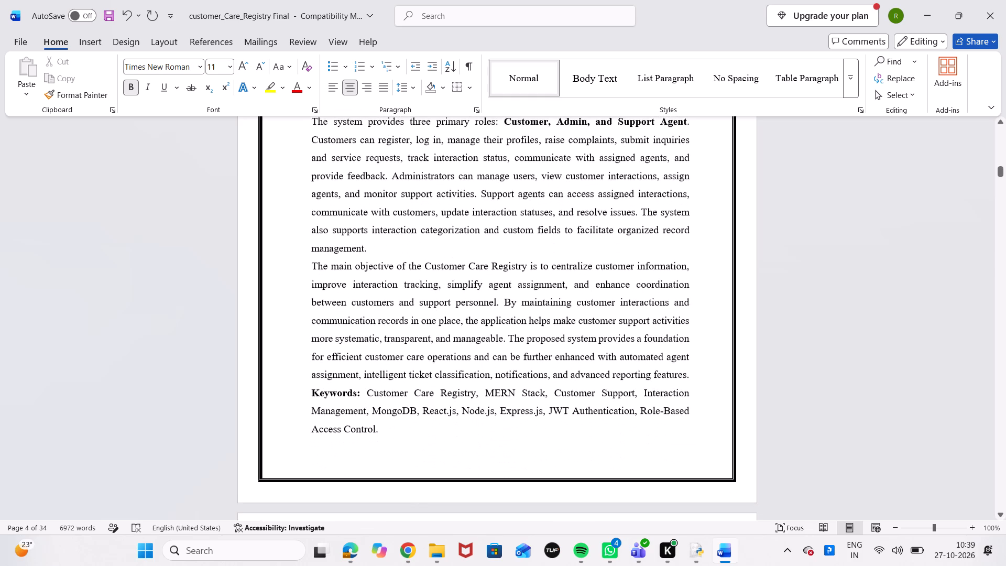
scroll(523, 320, "down", 2)
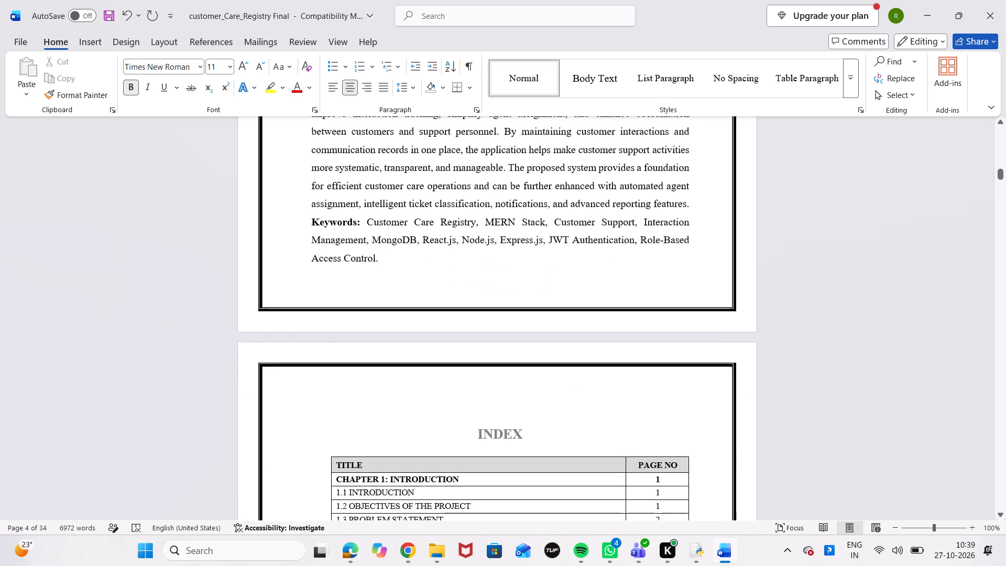
scroll(523, 320, "down", 5)
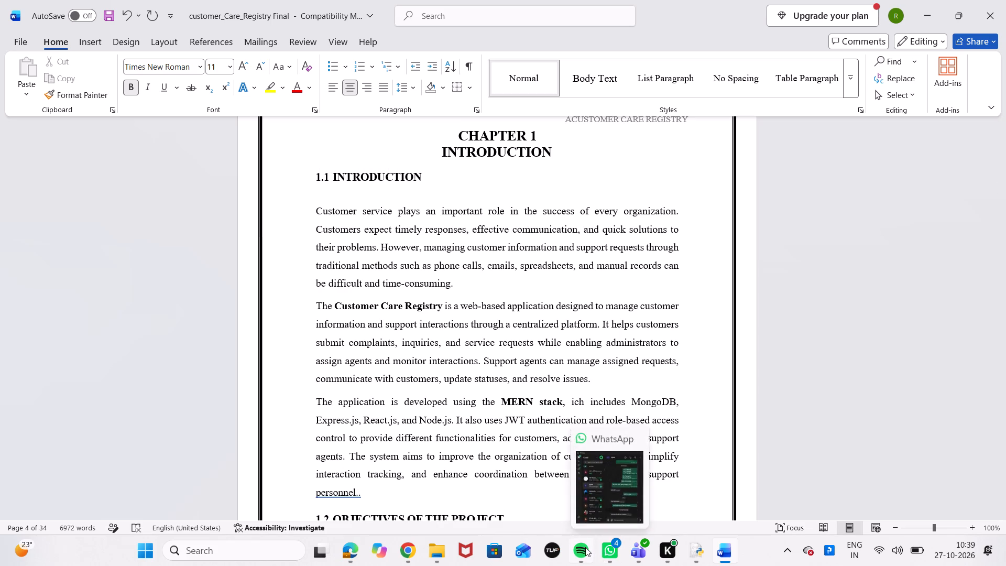
Switch to Spotify, search for "jaya", play the song "Jayalakshmi - Telugu Version", and return to the Word report.
left_click(585, 547)
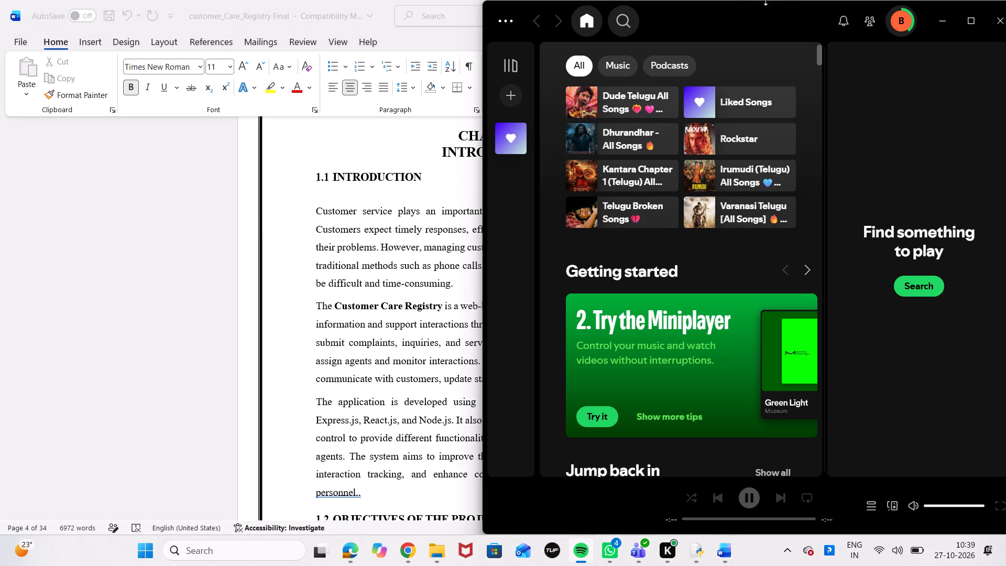
left_click(610, 24)
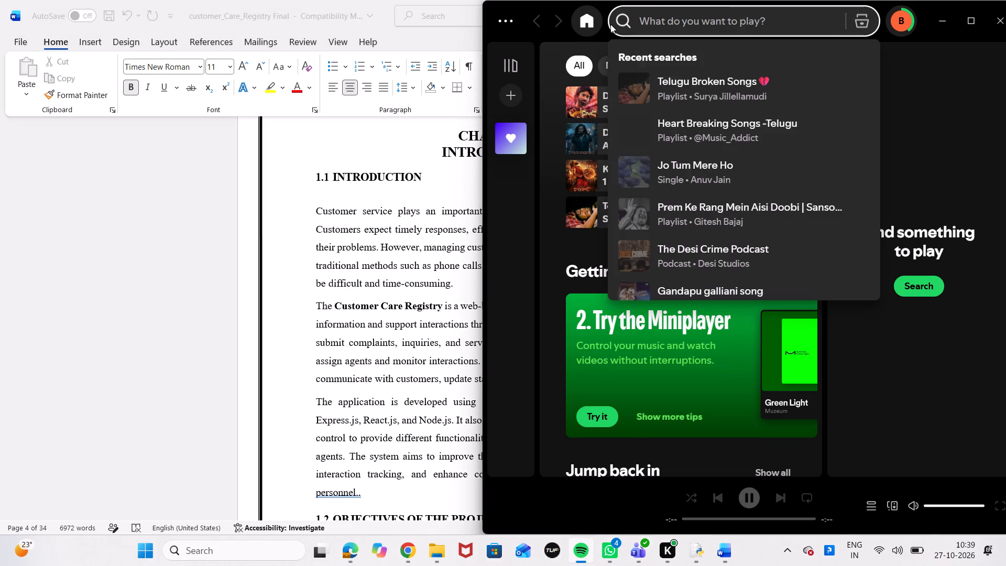
type("ja")
type("ya")
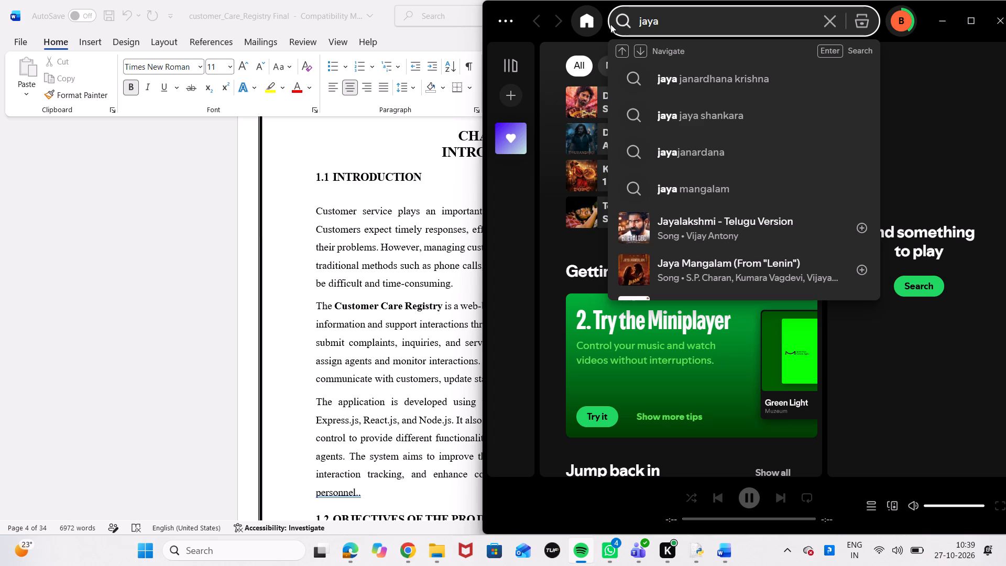
left_click(632, 225)
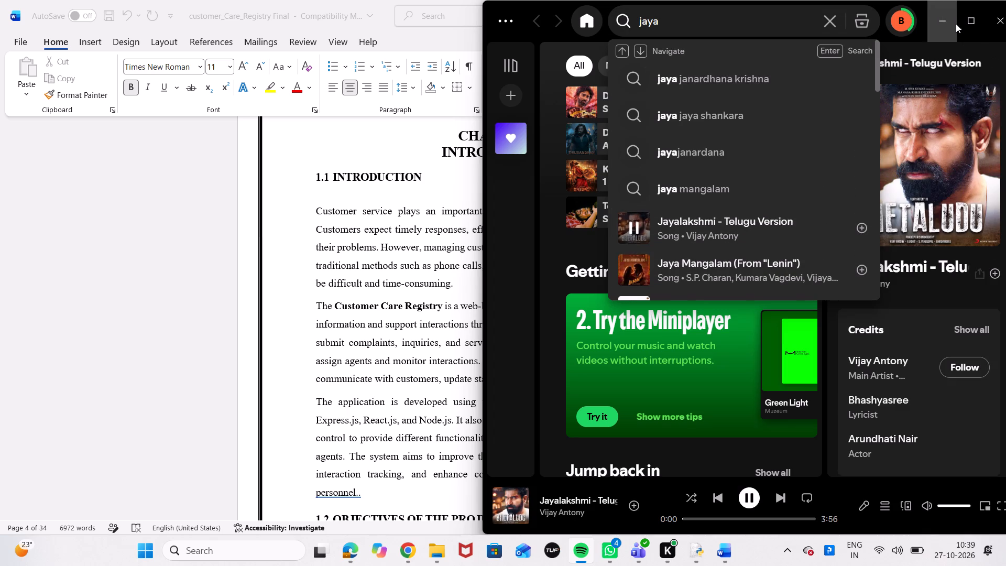
left_click(948, 14)
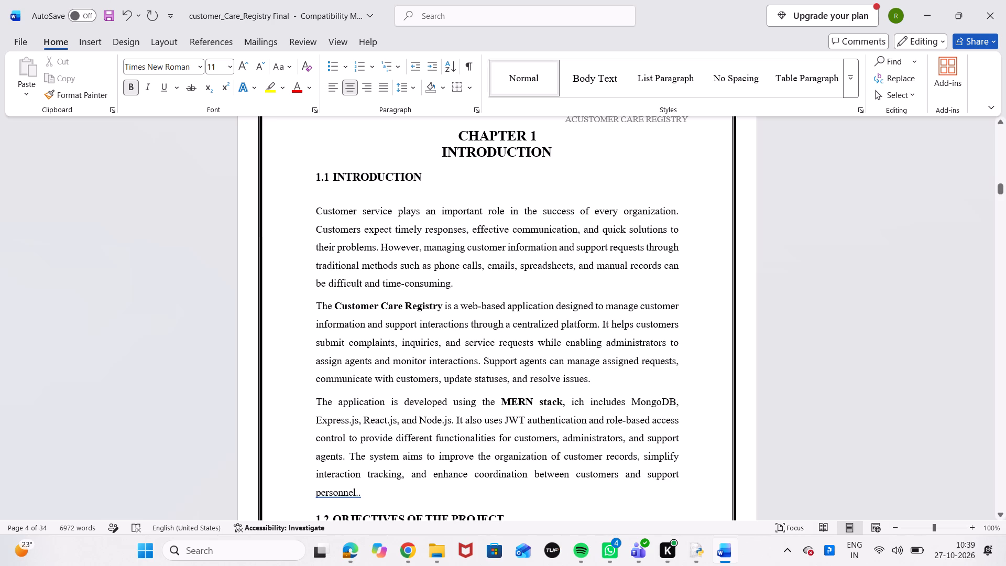
Insert the missing space between "SCIENCE" and "AND" in the department line on the title page.
scroll(490, 302, "up", 9)
scroll(490, 302, "up", 16)
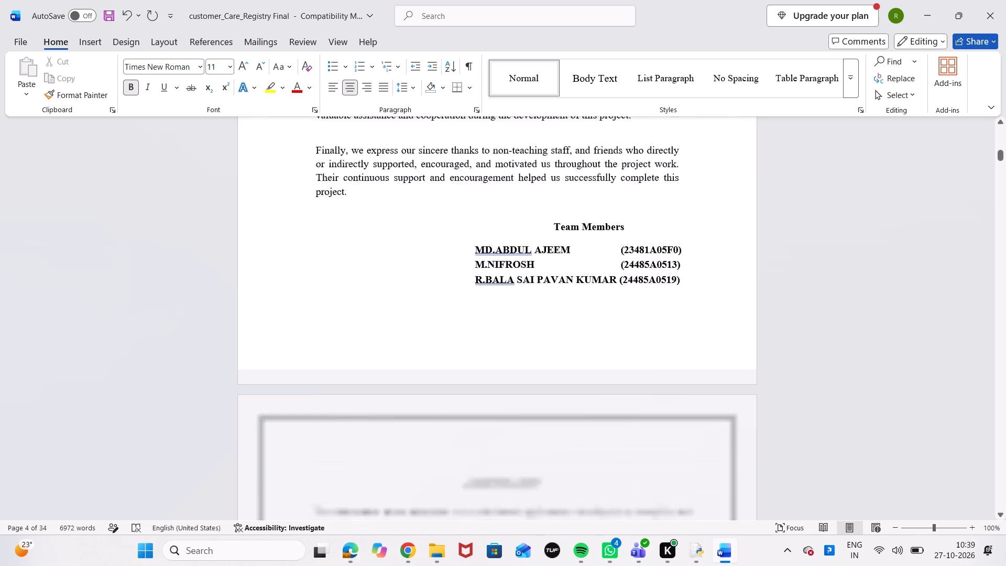
scroll(490, 302, "up", 11)
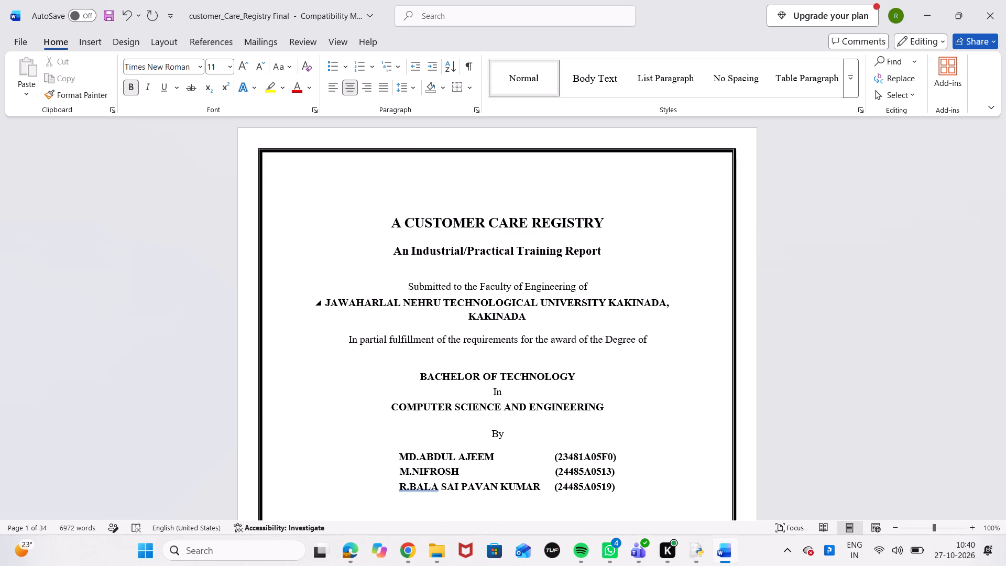
scroll(490, 302, "down", 2)
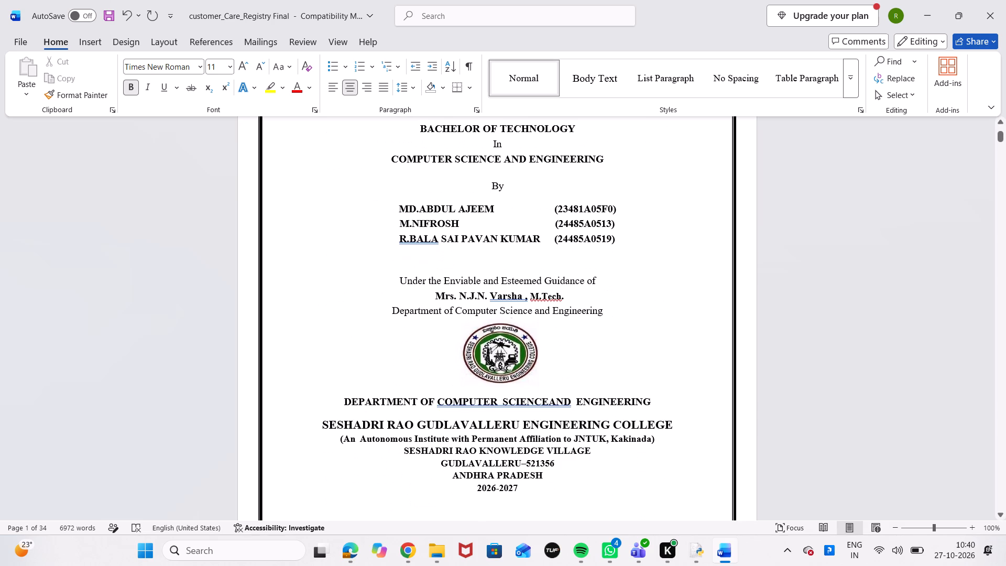
left_click(549, 399)
key("space")
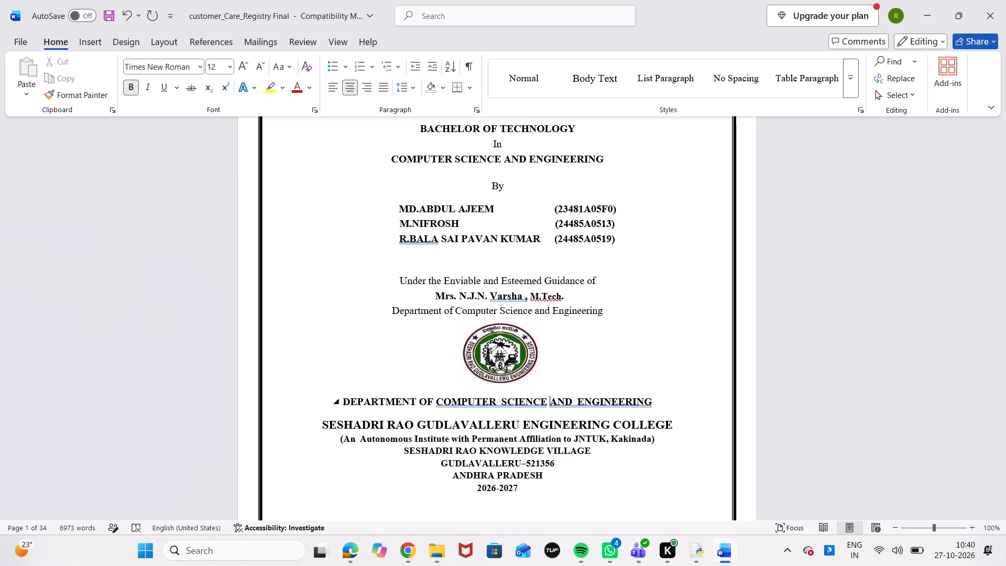
Remove the extra space before the comma after the first student's roll number in the certificate paragraph.
scroll(549, 399, "down", 1)
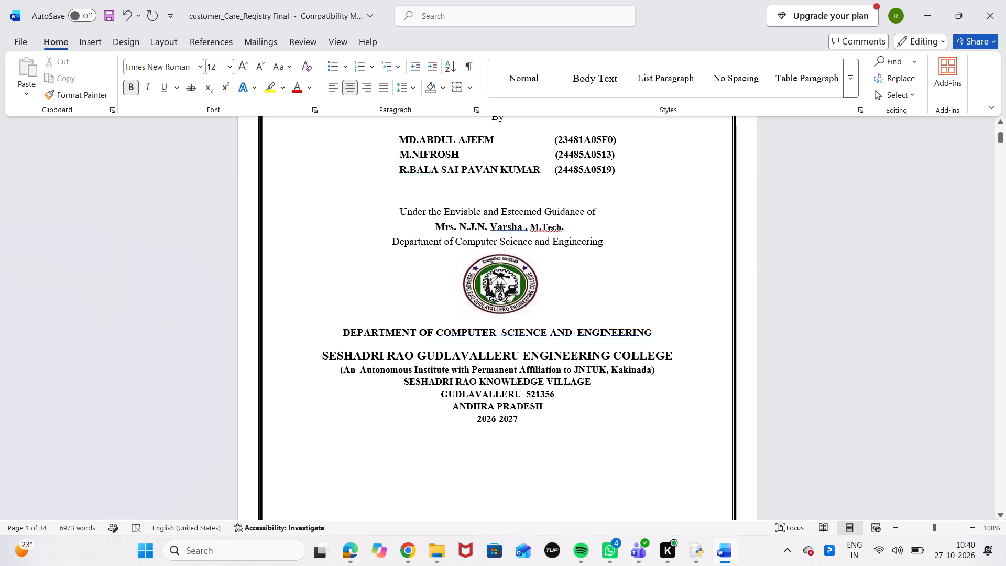
scroll(534, 374, "down", 6)
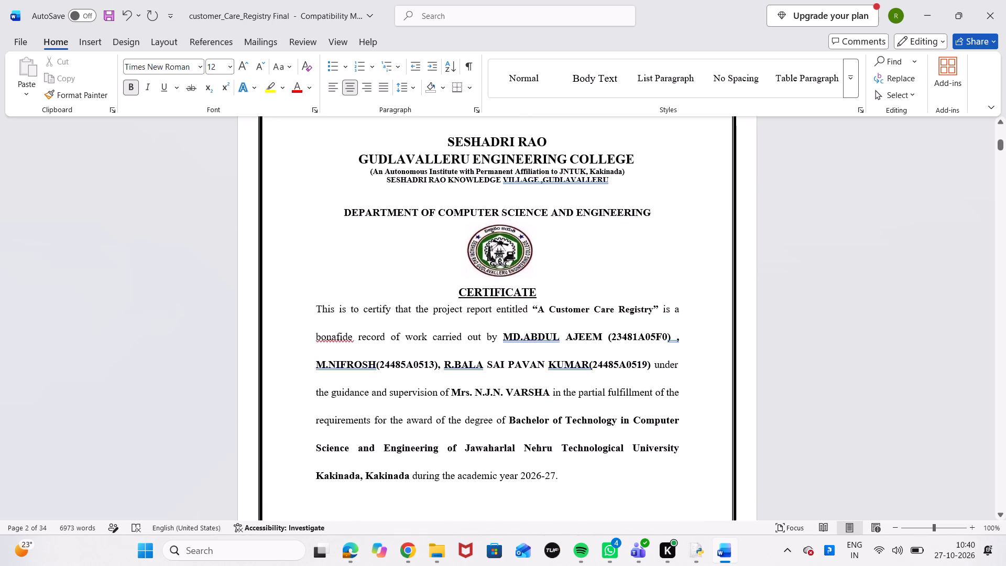
scroll(534, 374, "down", 1)
scroll(534, 374, "left", 1)
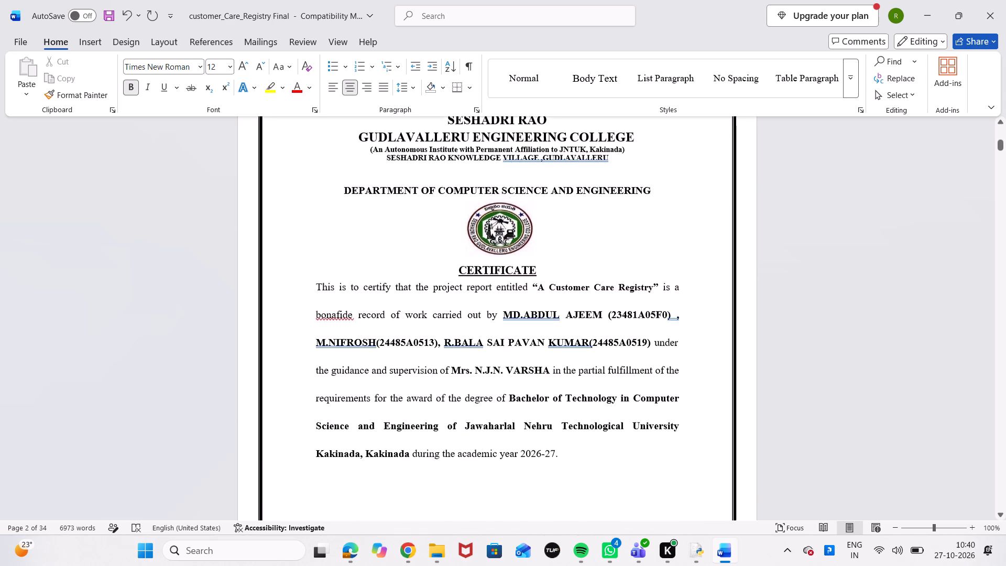
scroll(534, 374, "left", 1)
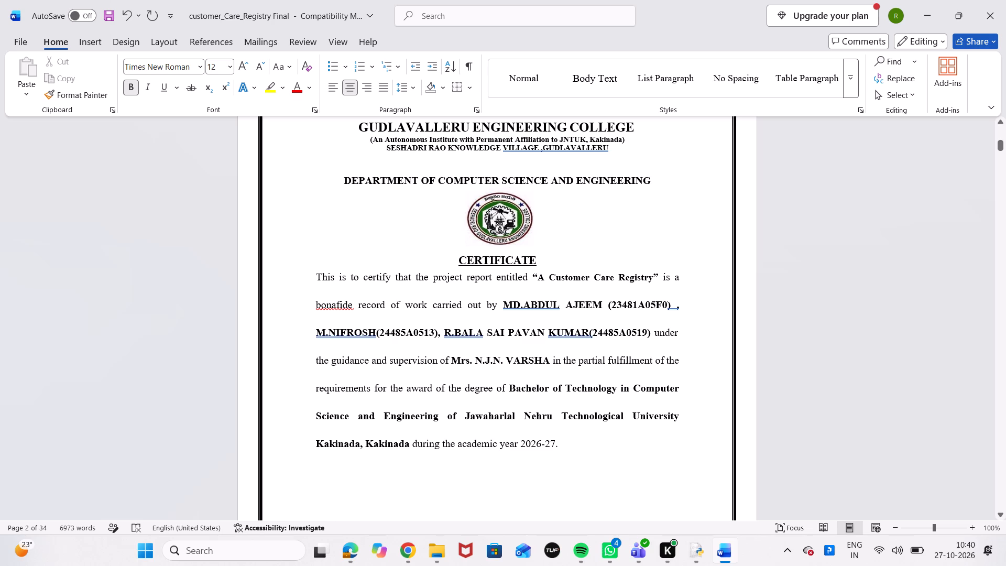
scroll(384, 333, "down", 1)
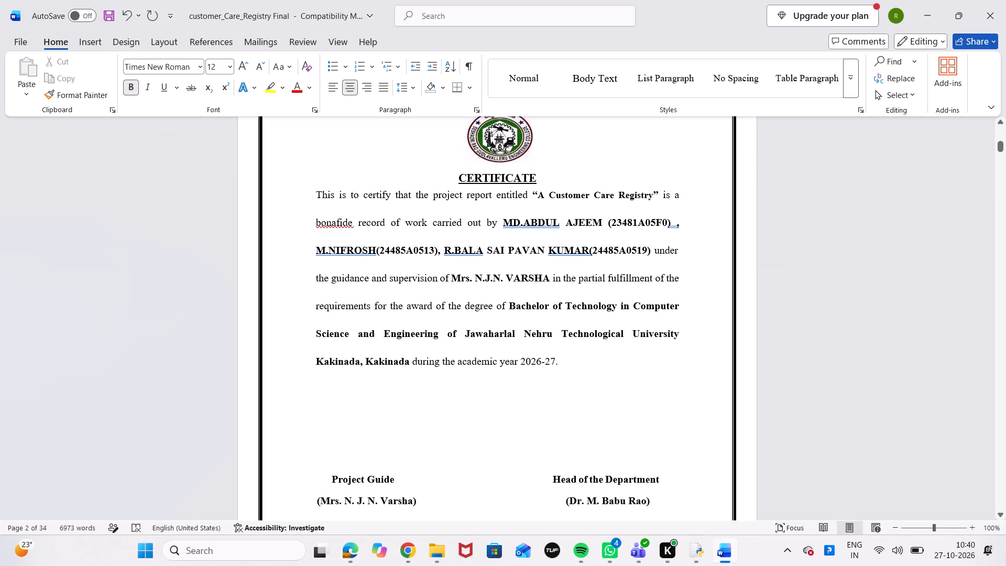
scroll(384, 333, "down", 1)
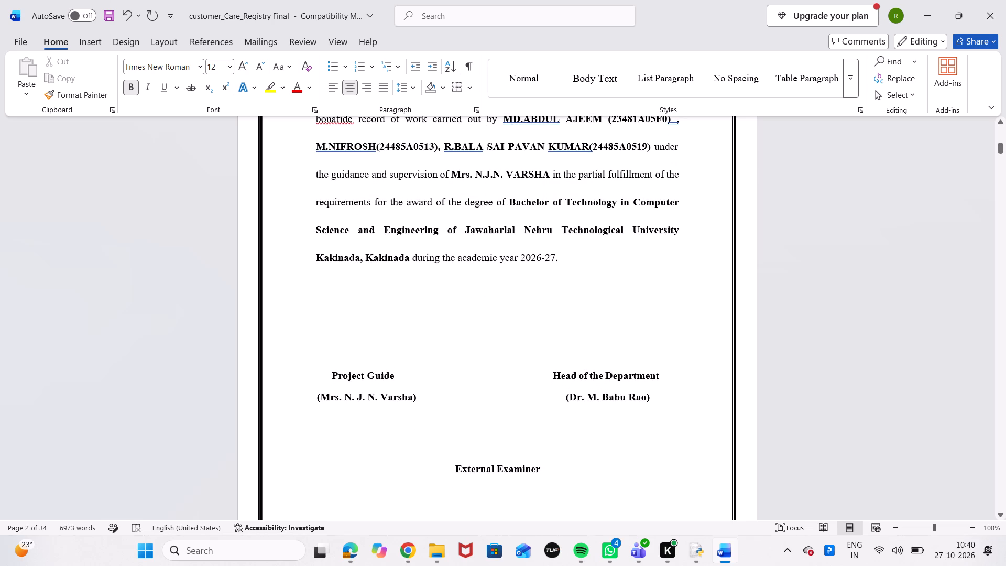
scroll(384, 333, "up", 1)
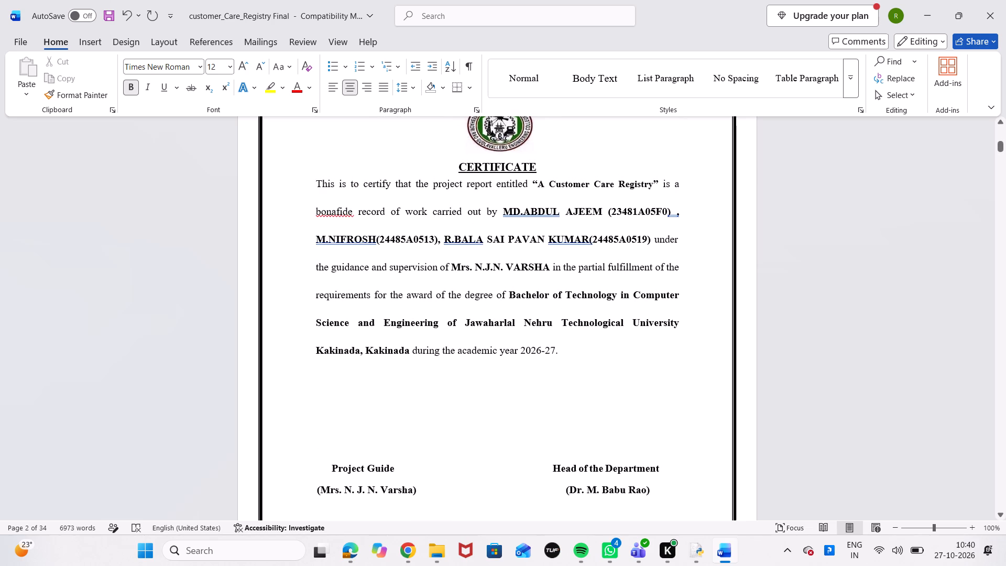
left_click(675, 214)
key("BackSpace")
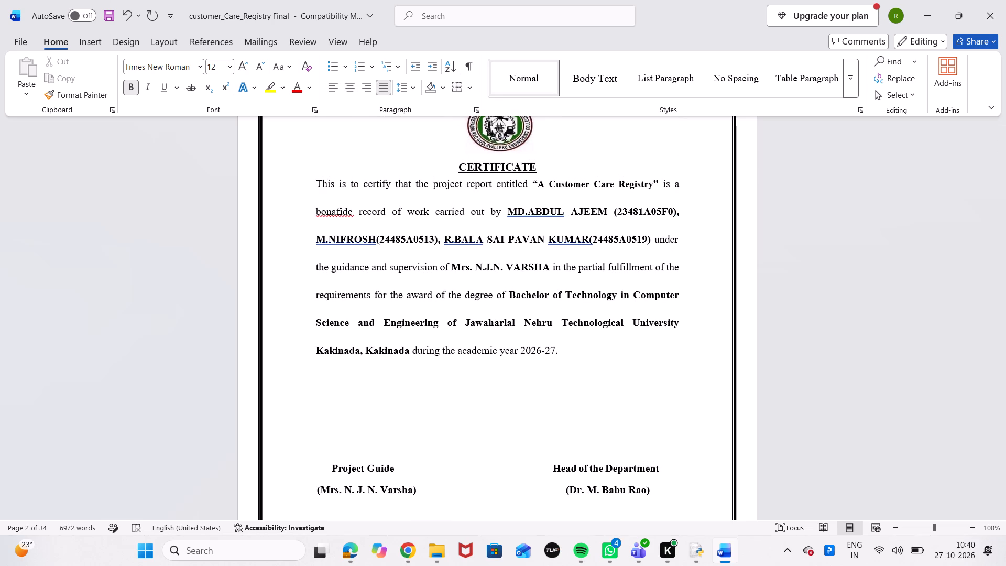
Set the line spacing of the certificate's body paragraph to 2.0.
left_click_drag(564, 350, 242, 181)
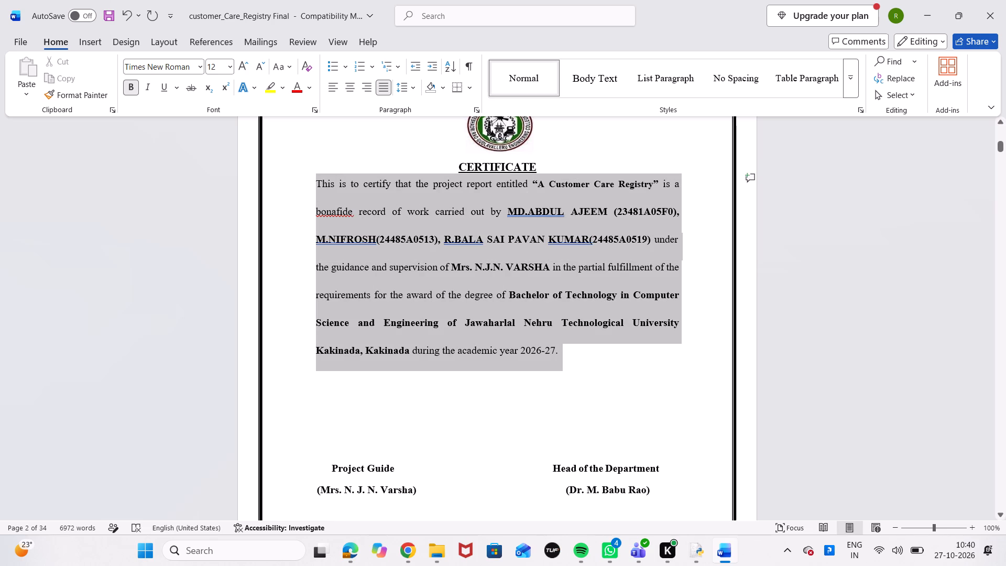
left_click_drag(242, 181, 292, 187)
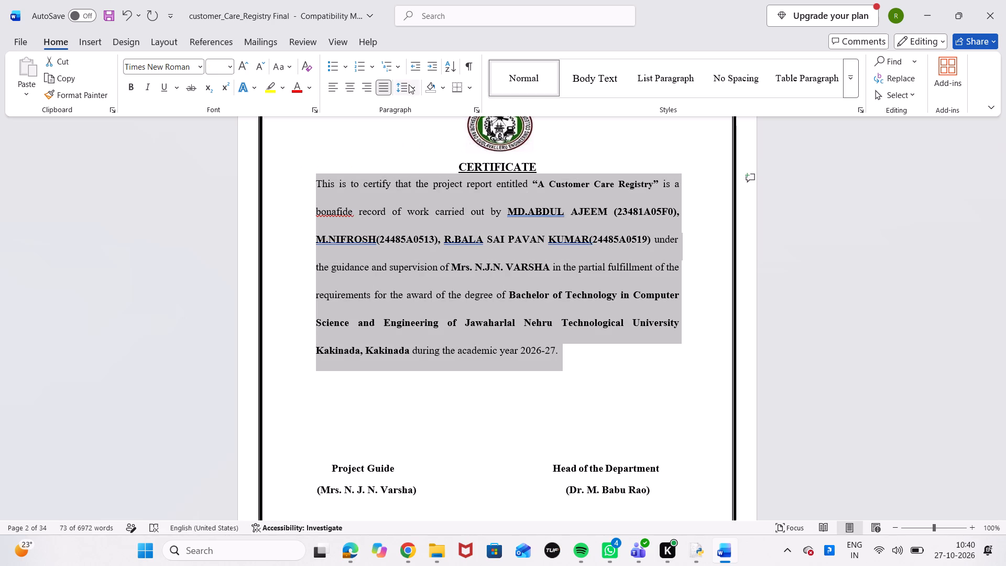
left_click(409, 84)
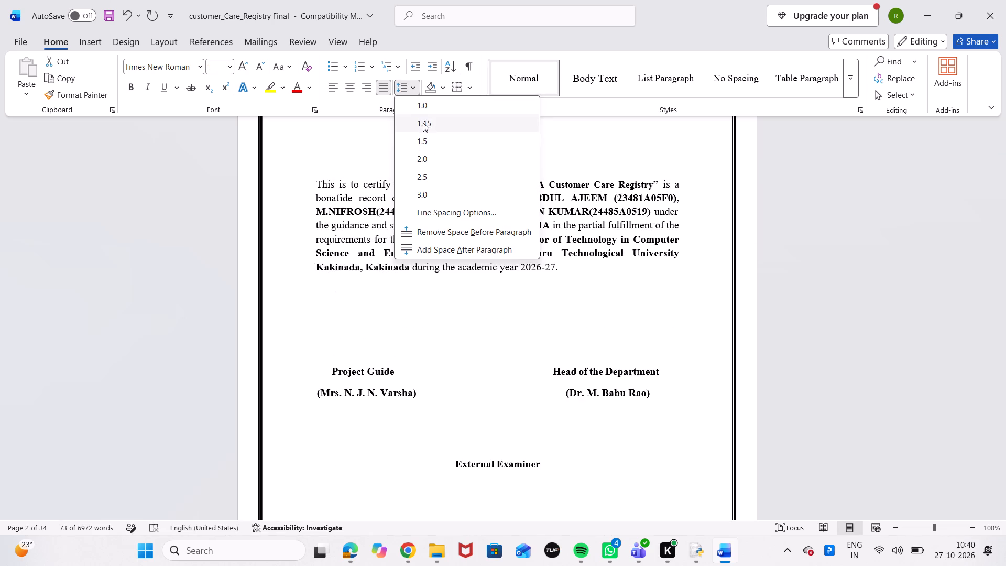
left_click(422, 165)
left_click(461, 389)
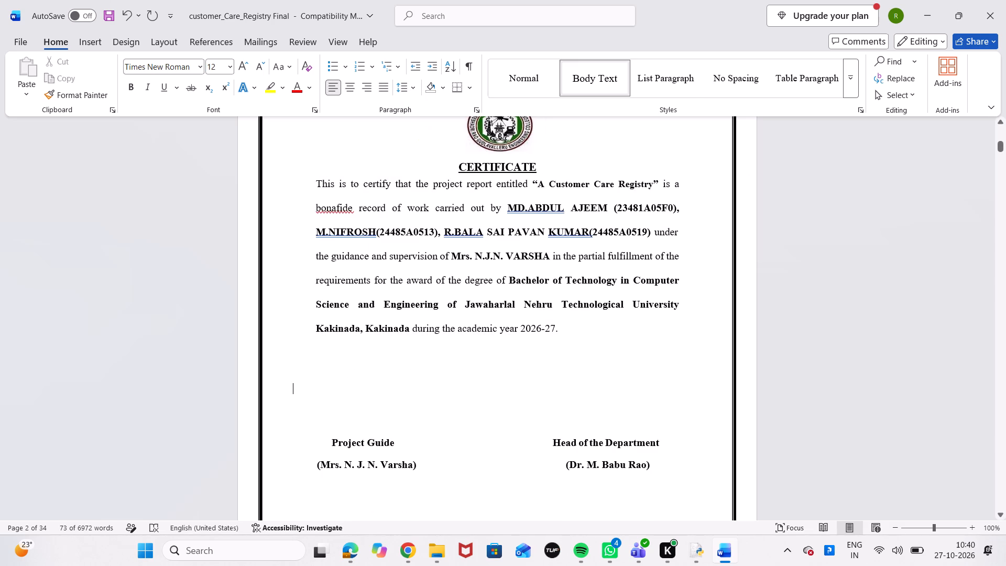
Add two blank lines above "External Examiner" on the certificate page to lower it.
scroll(461, 389, "down", 2)
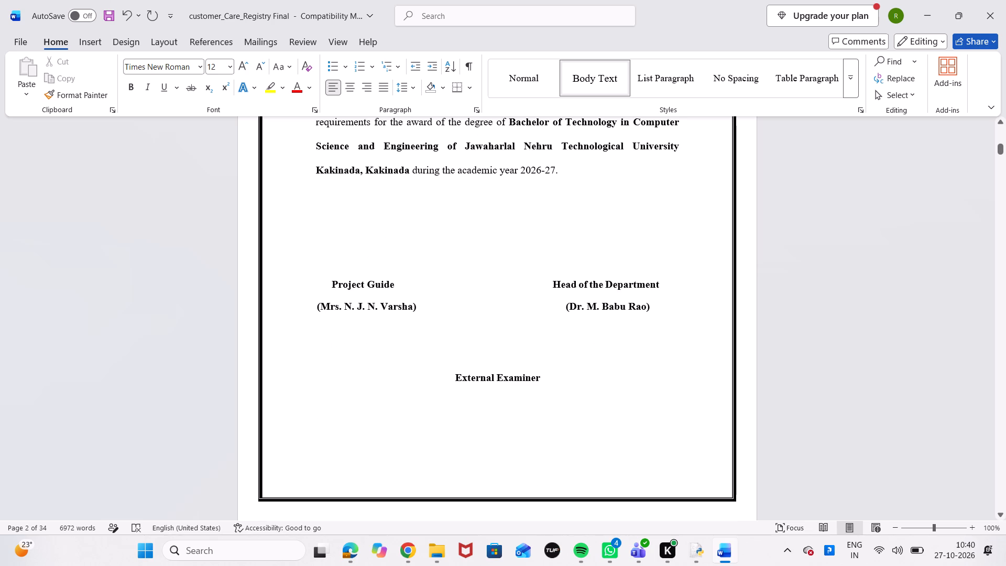
left_click(456, 377)
key("Return")
key("Return")
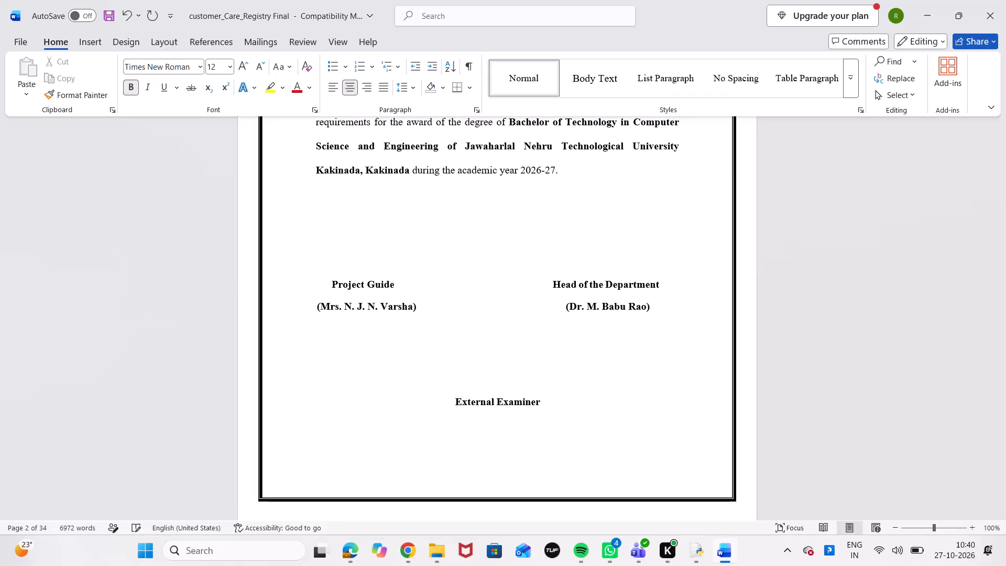
Correct the Chapter 1 page header to read "A CUSTOMER CARE REGISTRY" with a space after the "A", and return to the body text.
scroll(456, 377, "down", 3)
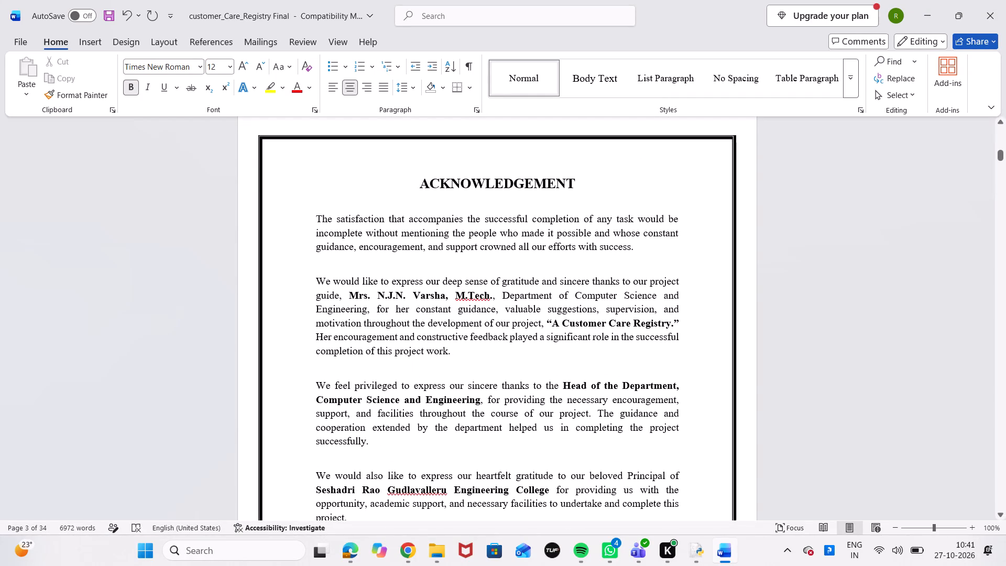
scroll(456, 377, "down", 4)
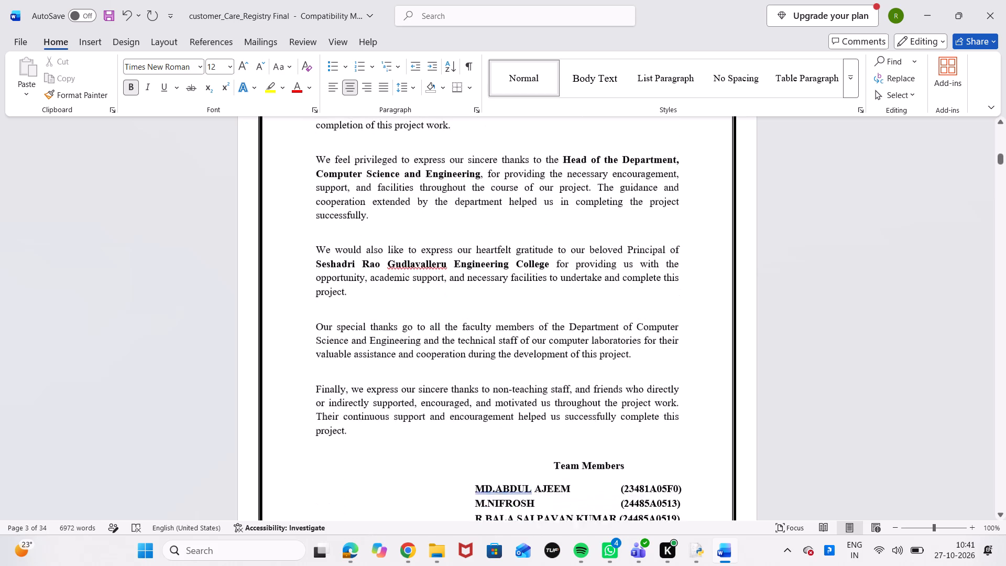
scroll(456, 377, "down", 5)
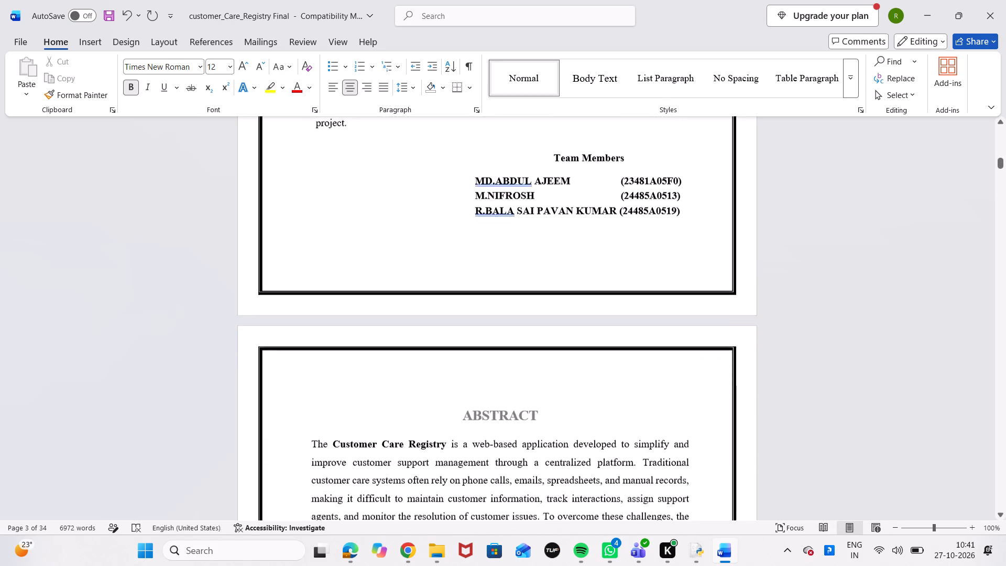
scroll(456, 377, "down", 6)
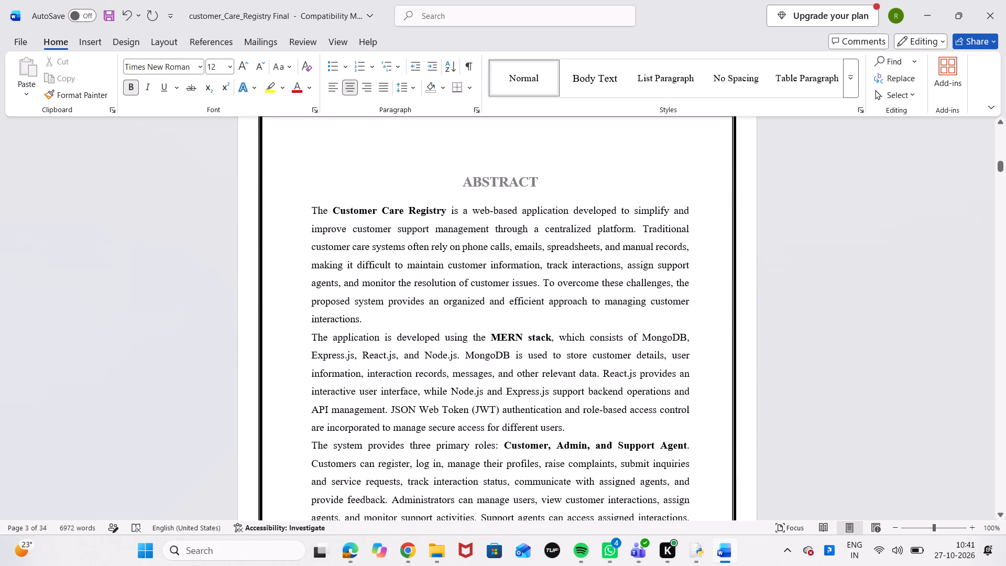
scroll(431, 345, "down", 4)
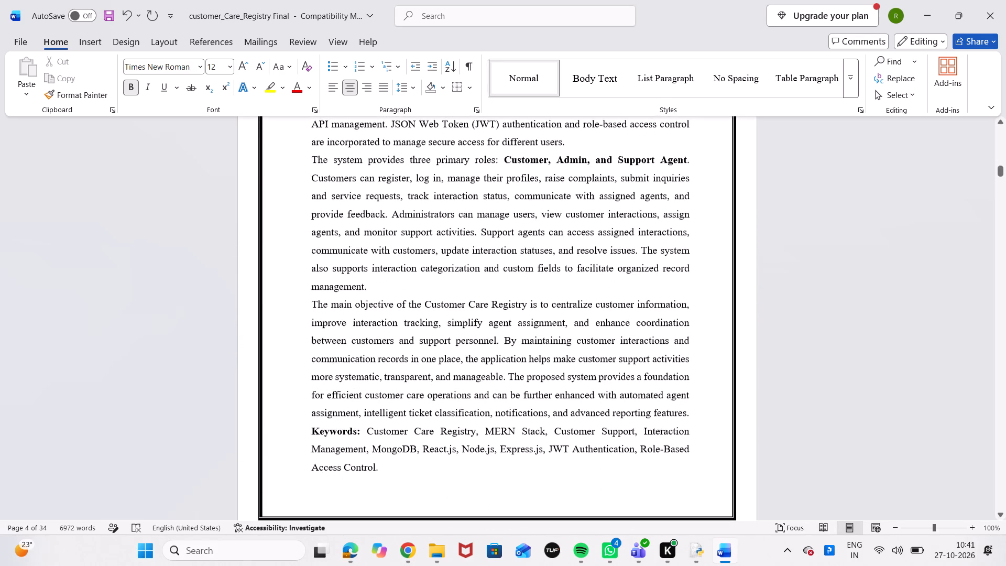
scroll(431, 345, "down", 5)
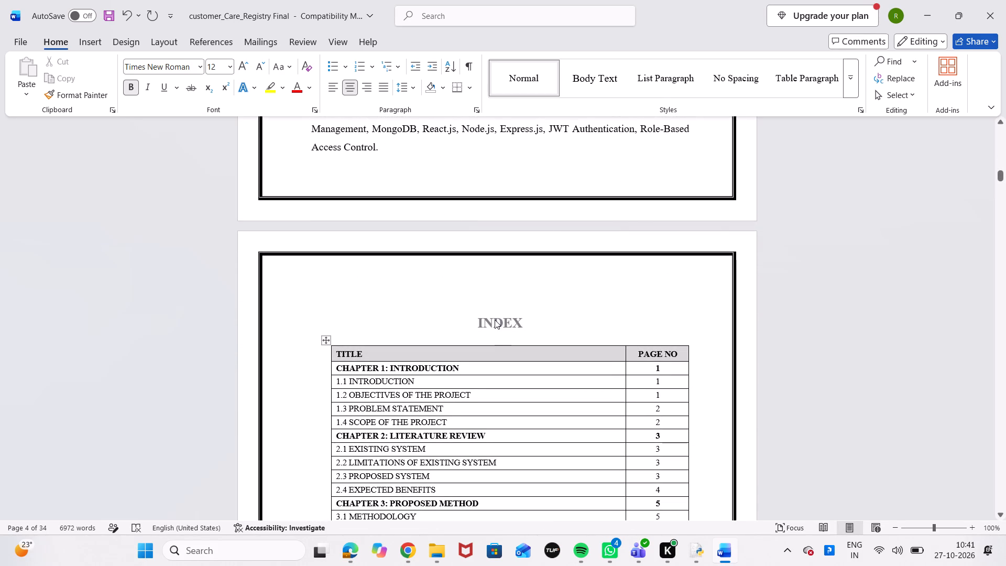
scroll(495, 320, "down", 6)
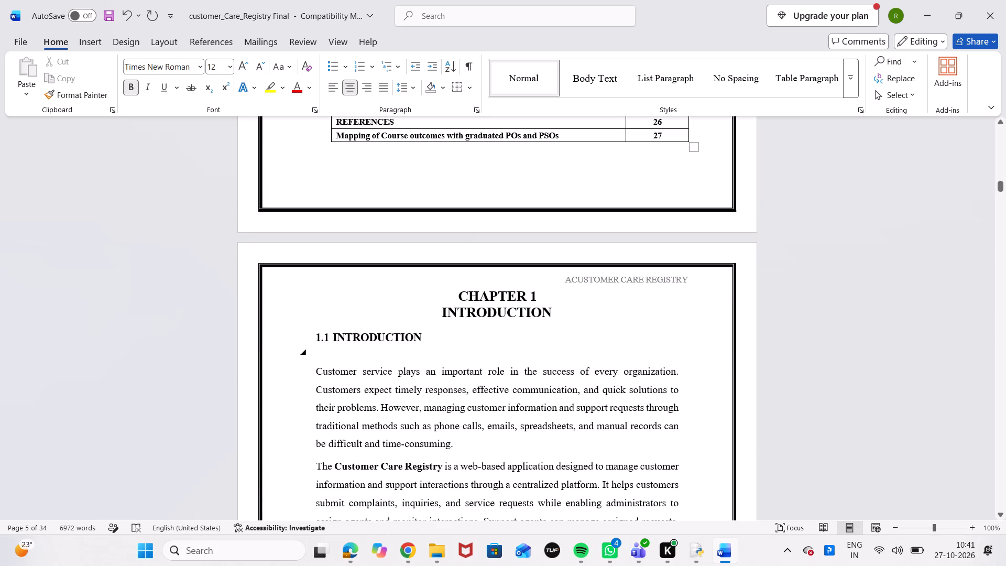
double_click(584, 277)
left_click(570, 274)
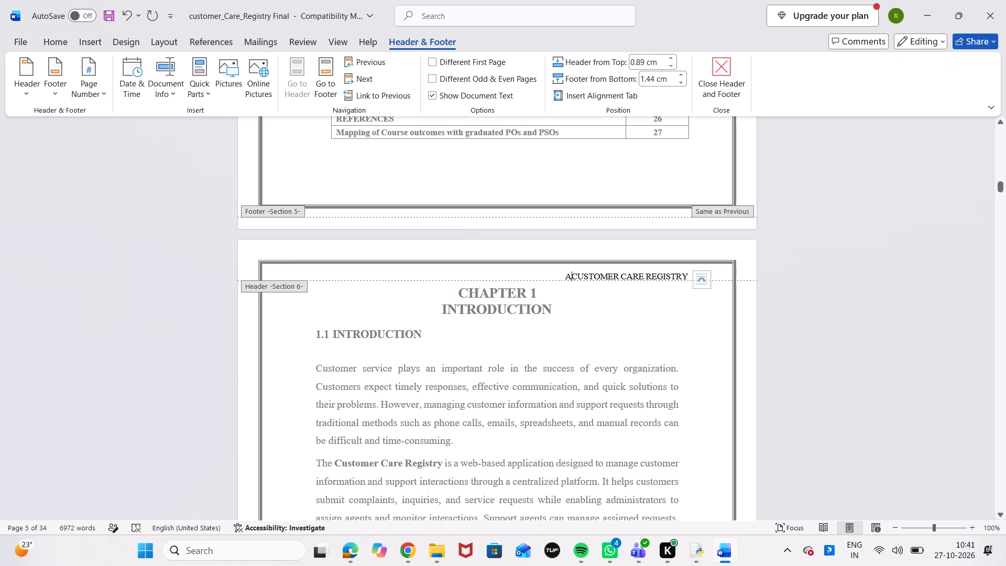
key("space")
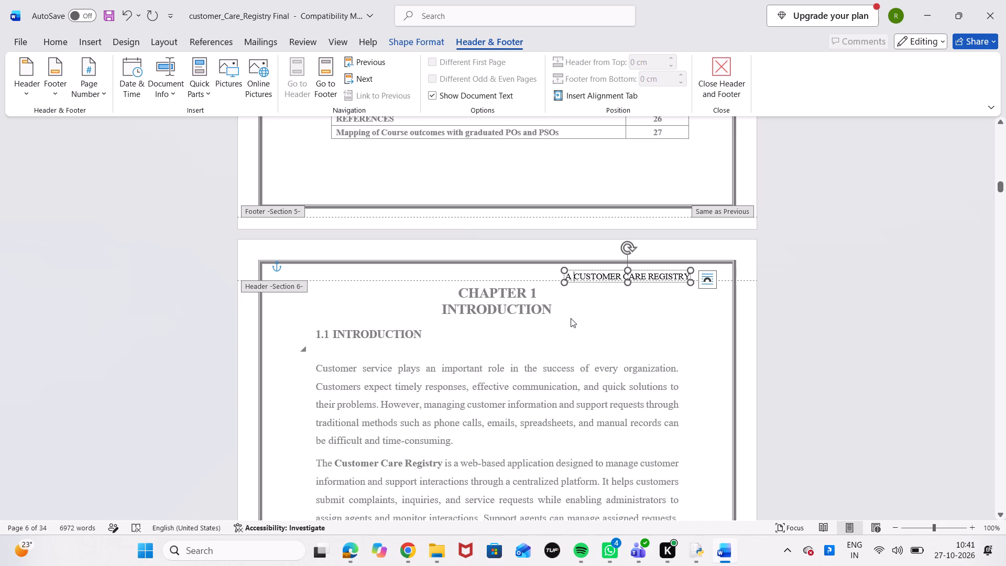
double_click(561, 454)
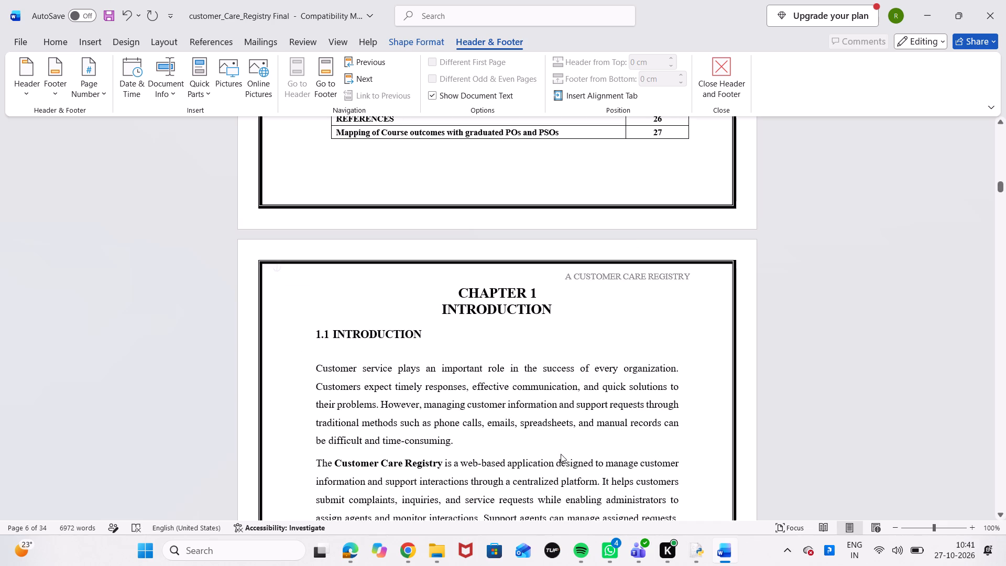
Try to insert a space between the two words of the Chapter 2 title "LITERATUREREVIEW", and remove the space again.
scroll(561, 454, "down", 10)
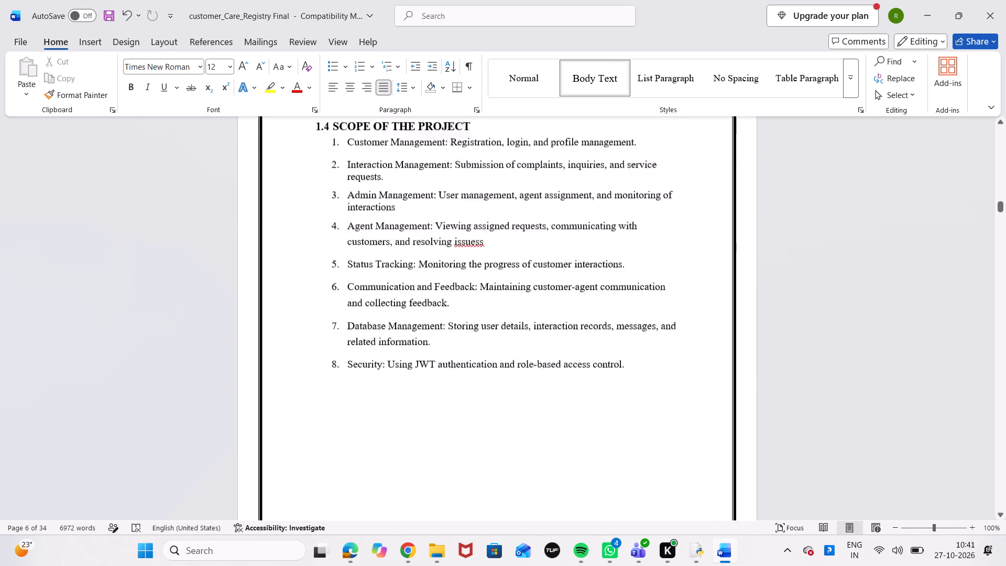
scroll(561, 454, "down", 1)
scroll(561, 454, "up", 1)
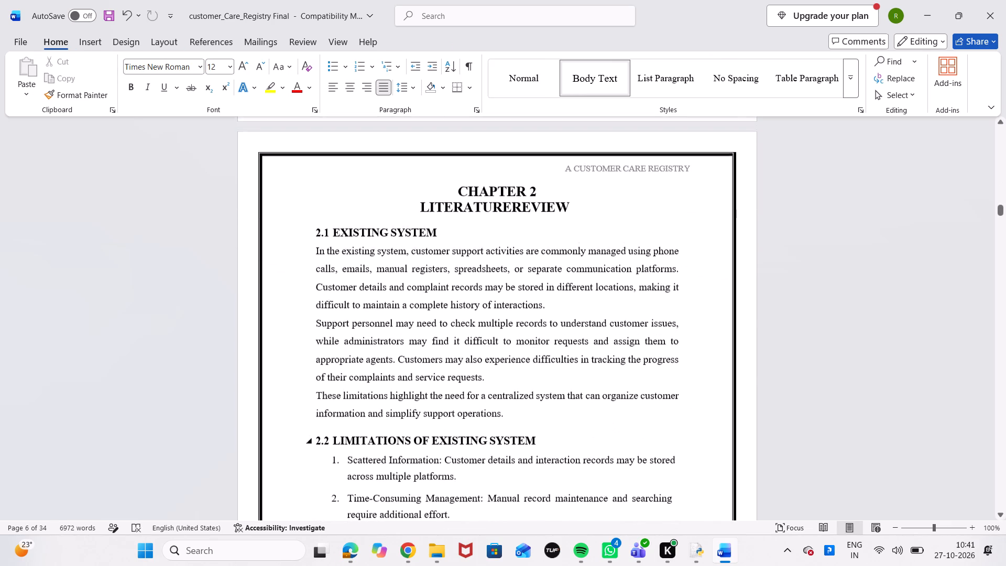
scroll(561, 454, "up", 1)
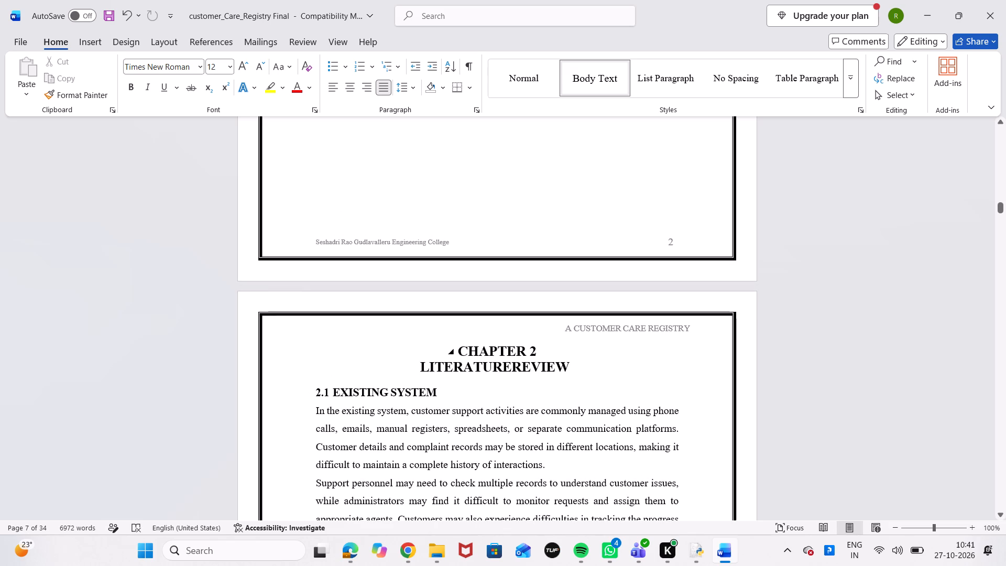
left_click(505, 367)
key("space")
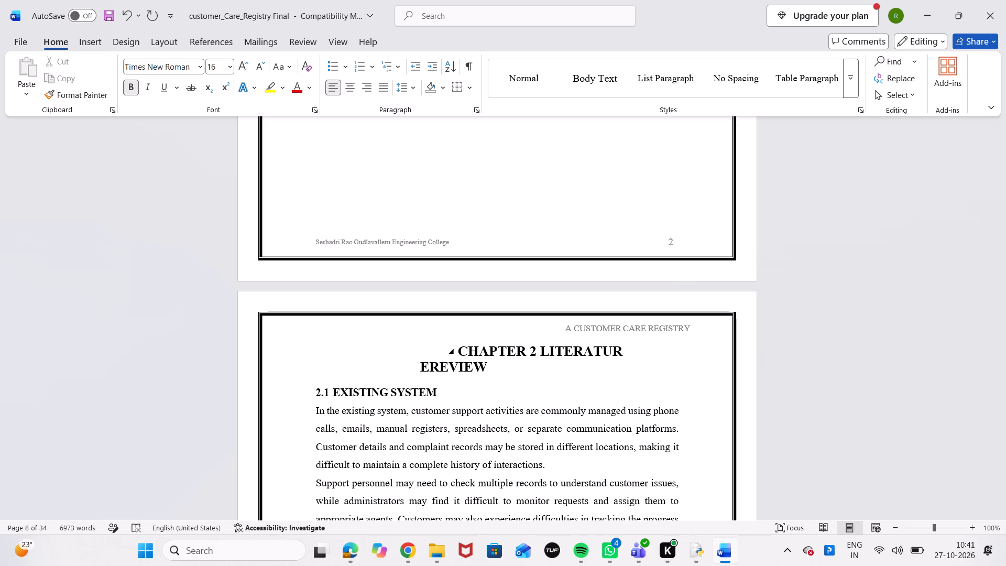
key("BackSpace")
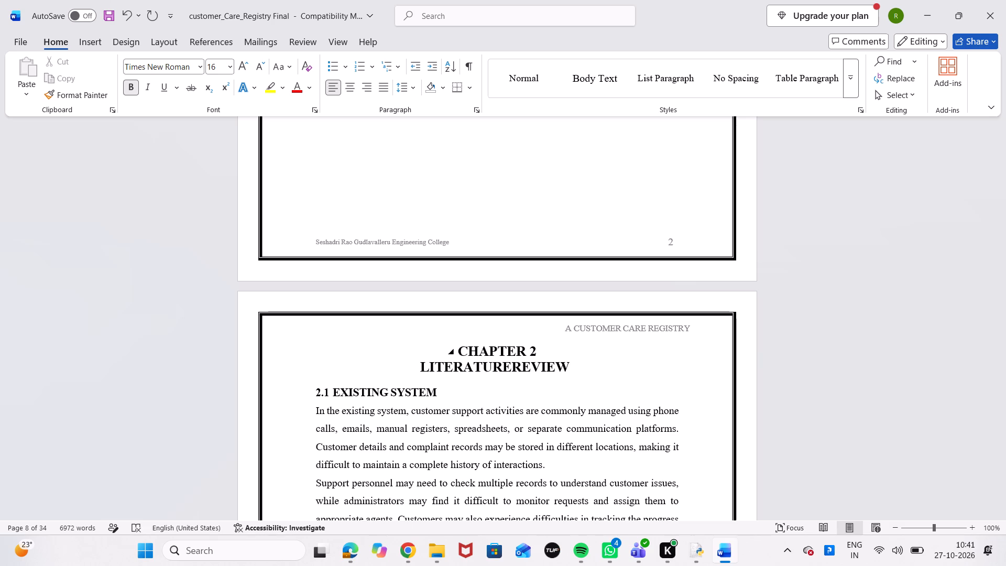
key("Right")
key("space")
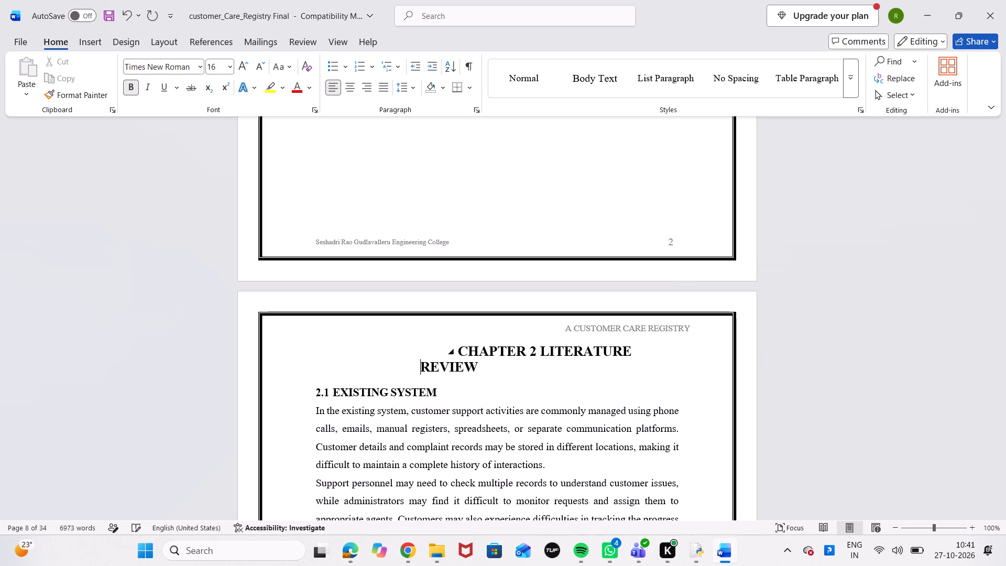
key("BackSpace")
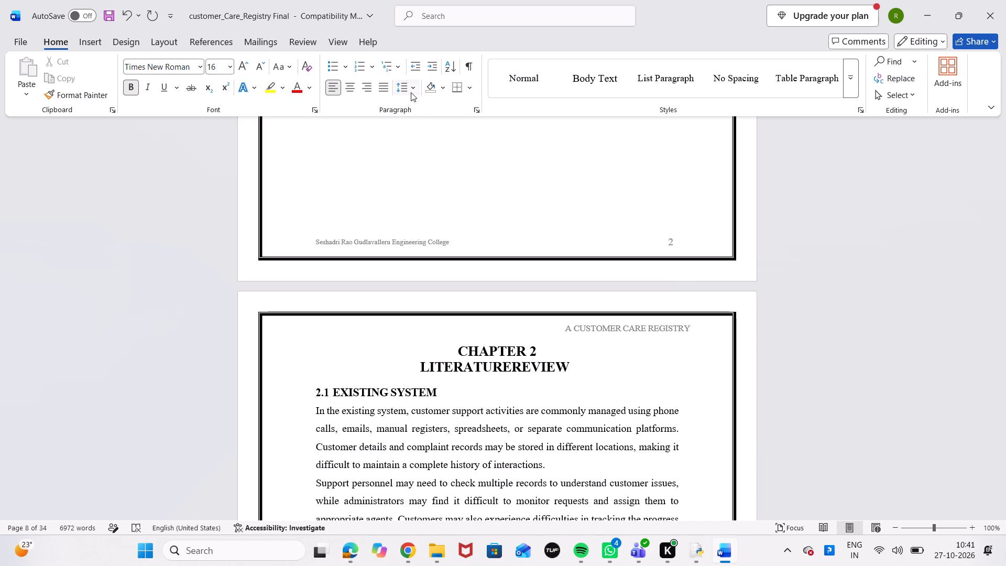
Set the left indentation of the Chapter 2 heading paragraph to 4.9 cm.
left_click_drag(573, 363, 455, 358)
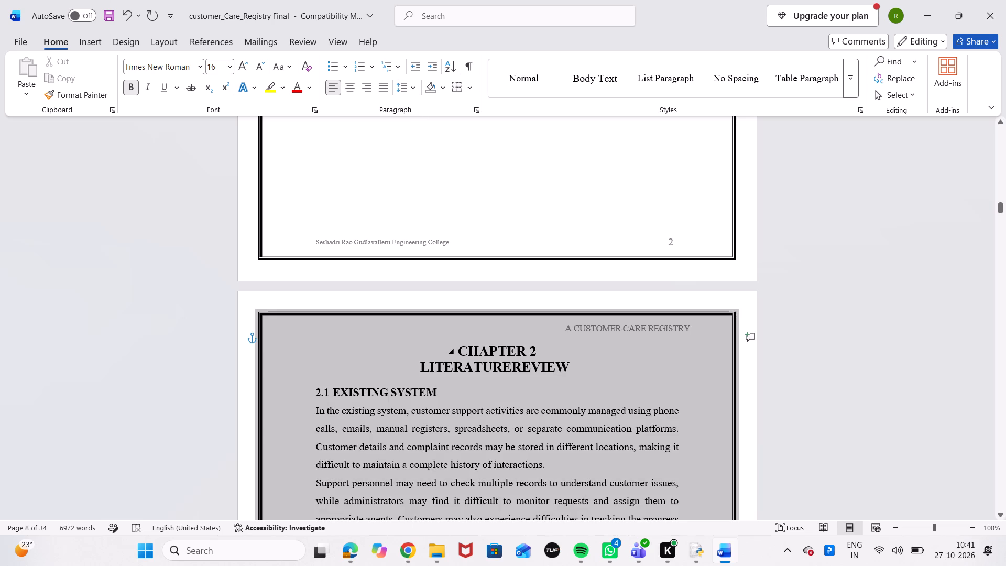
left_click_drag(455, 358, 418, 363)
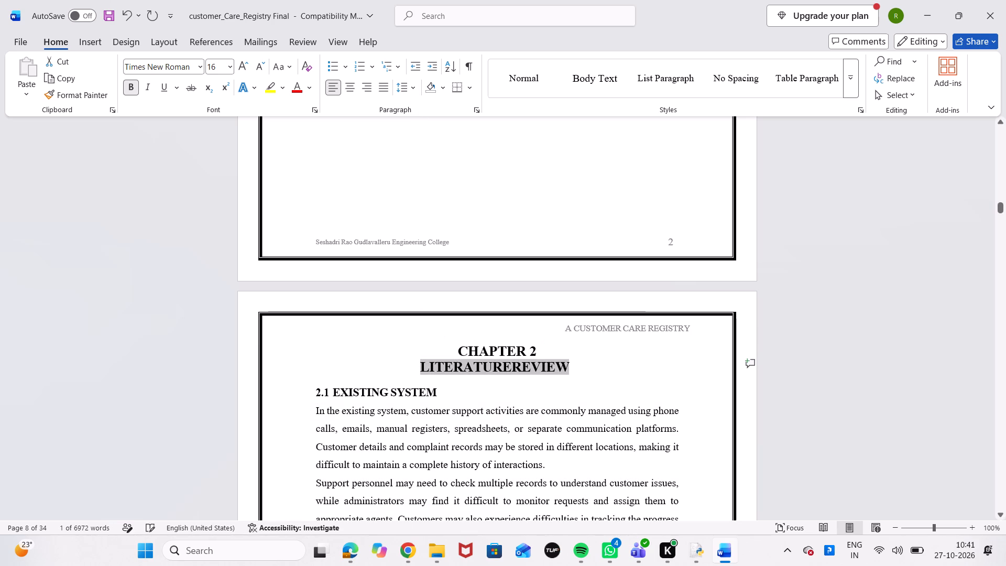
left_click(410, 91)
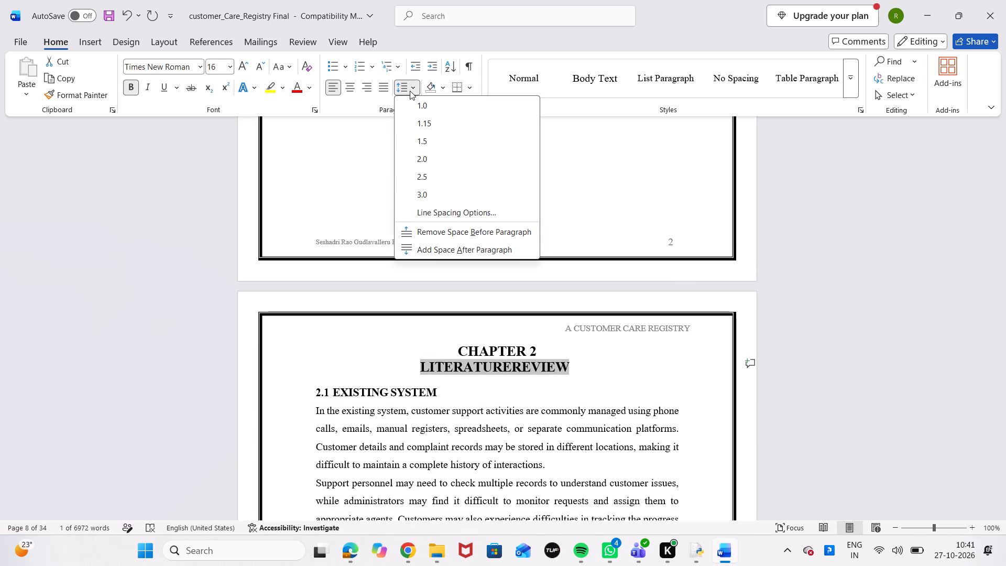
left_click(431, 209)
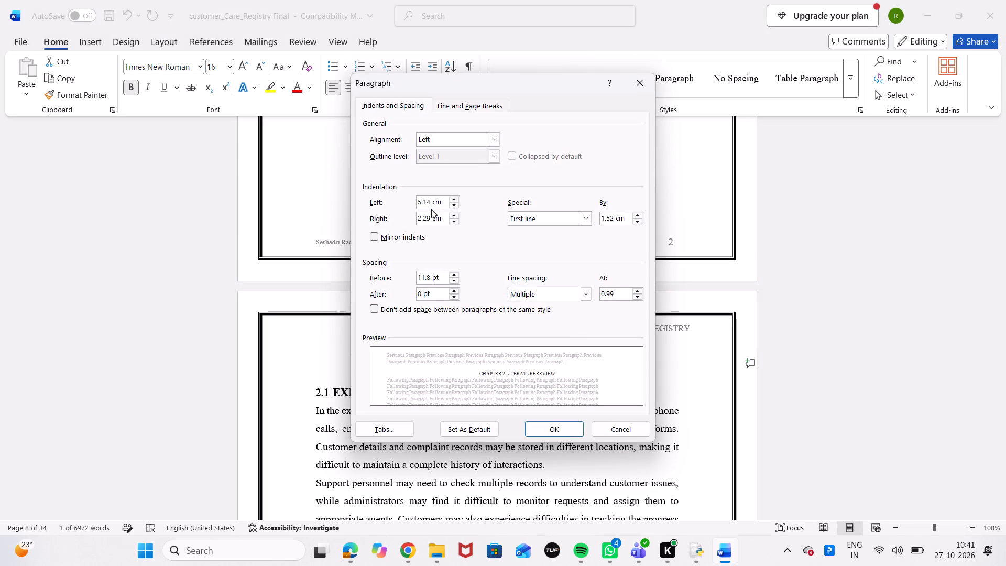
left_click(451, 198)
triple_click(451, 198)
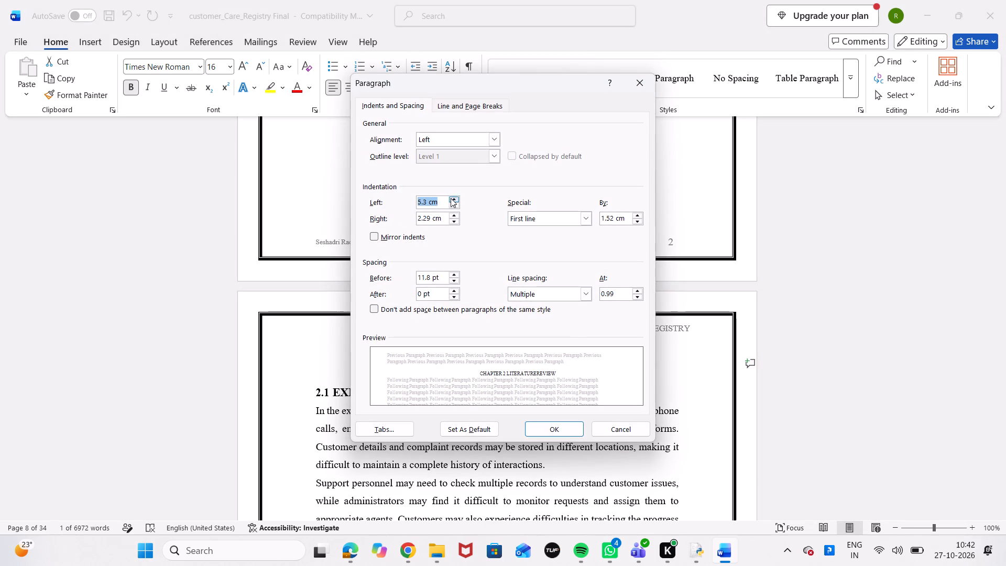
triple_click(454, 202)
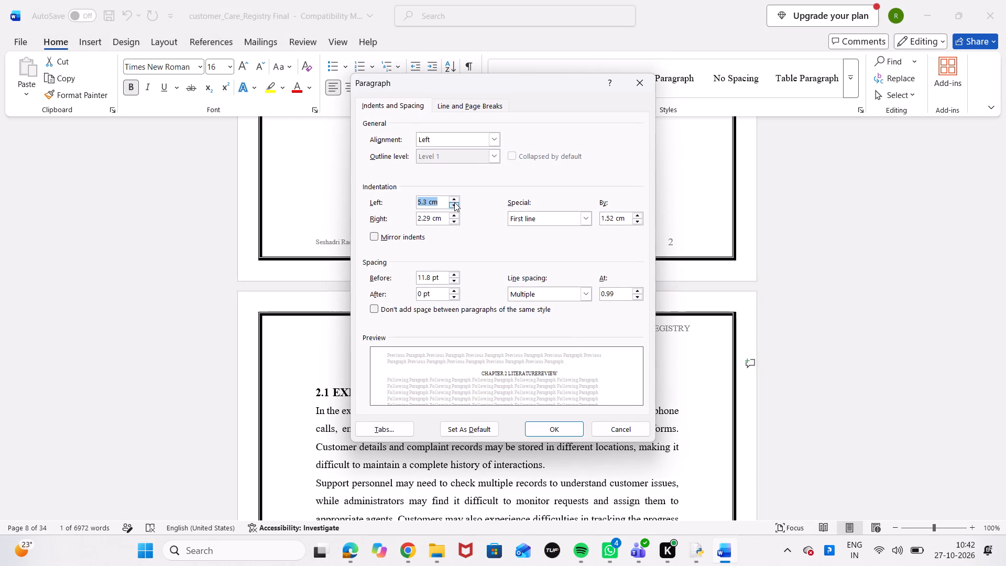
triple_click(454, 202)
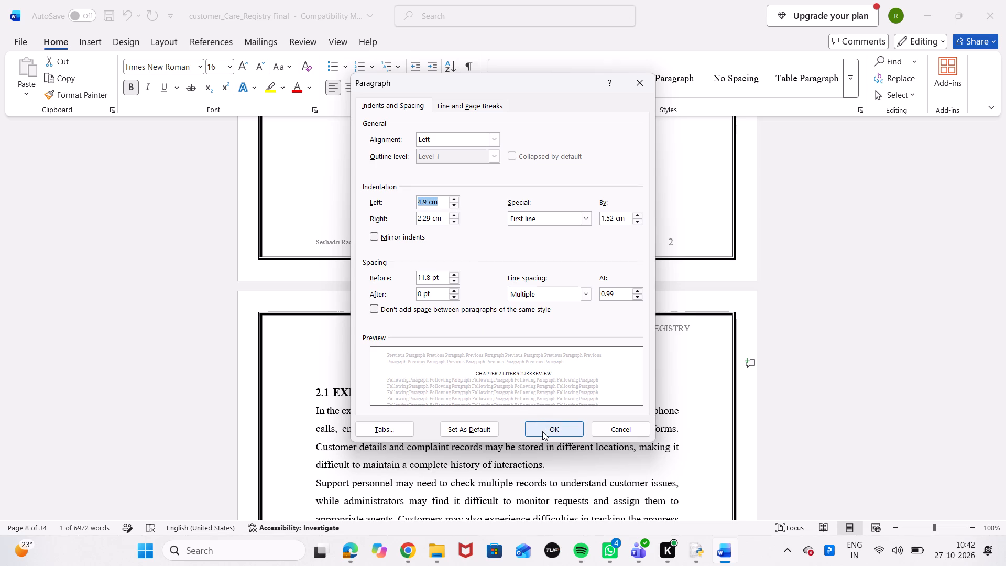
double_click(543, 431)
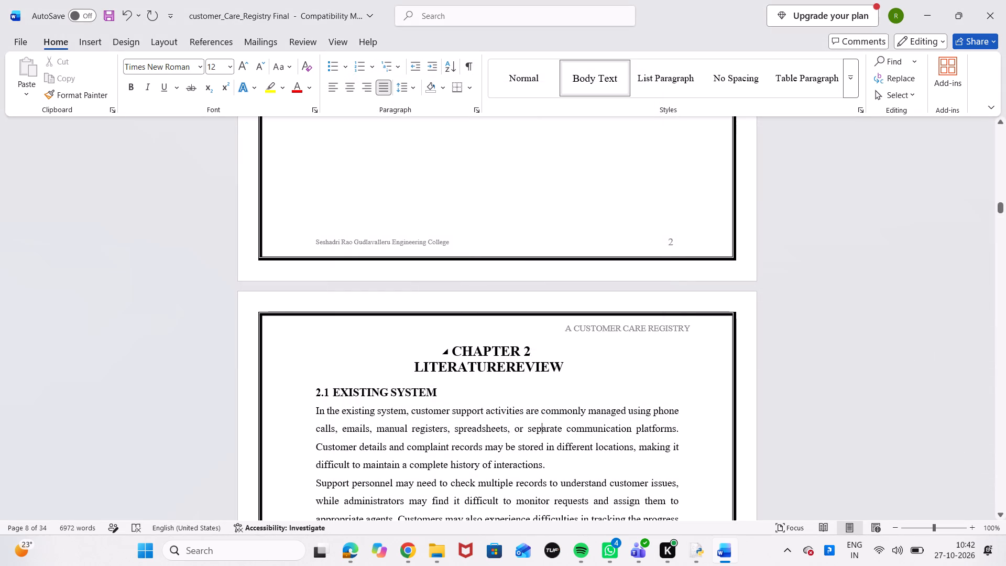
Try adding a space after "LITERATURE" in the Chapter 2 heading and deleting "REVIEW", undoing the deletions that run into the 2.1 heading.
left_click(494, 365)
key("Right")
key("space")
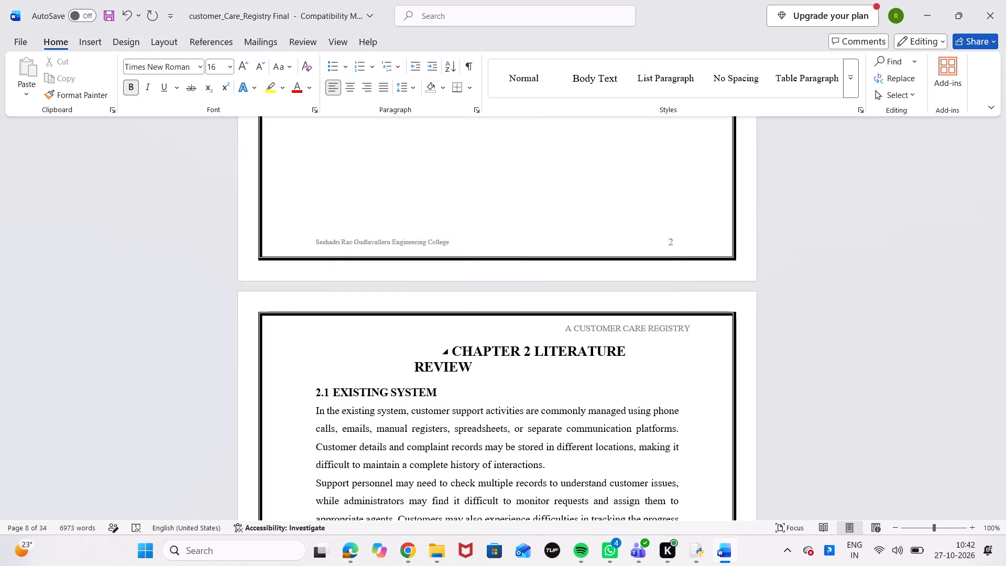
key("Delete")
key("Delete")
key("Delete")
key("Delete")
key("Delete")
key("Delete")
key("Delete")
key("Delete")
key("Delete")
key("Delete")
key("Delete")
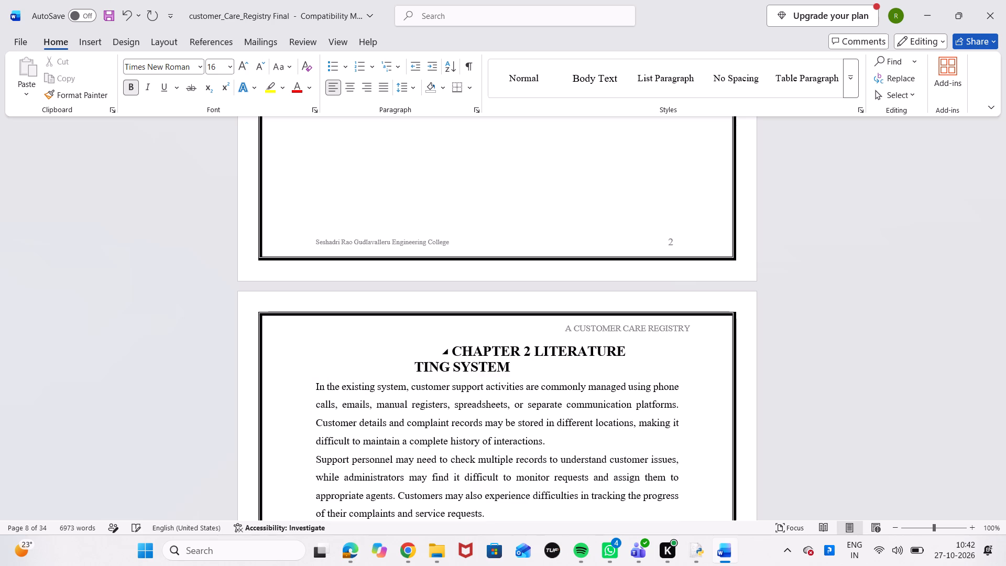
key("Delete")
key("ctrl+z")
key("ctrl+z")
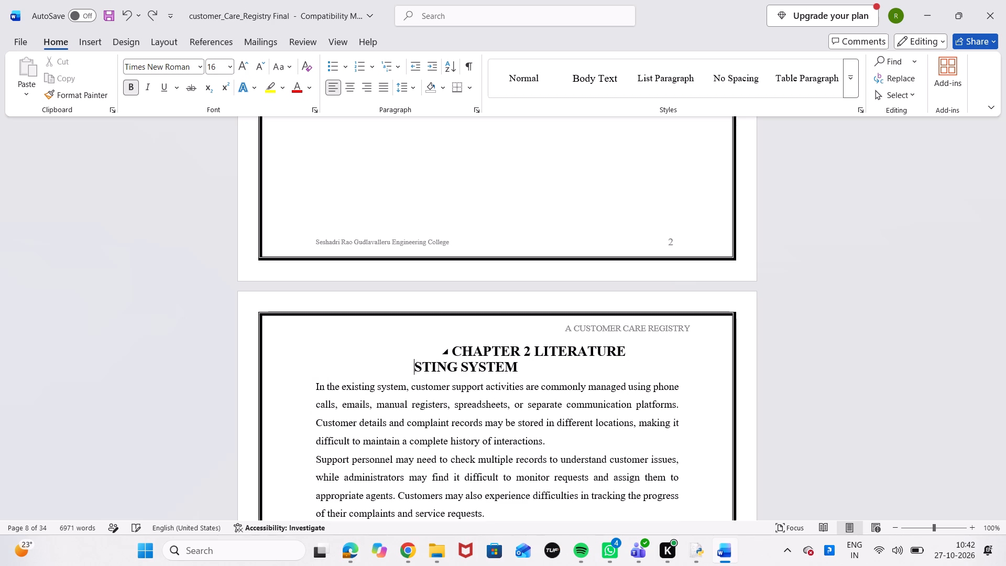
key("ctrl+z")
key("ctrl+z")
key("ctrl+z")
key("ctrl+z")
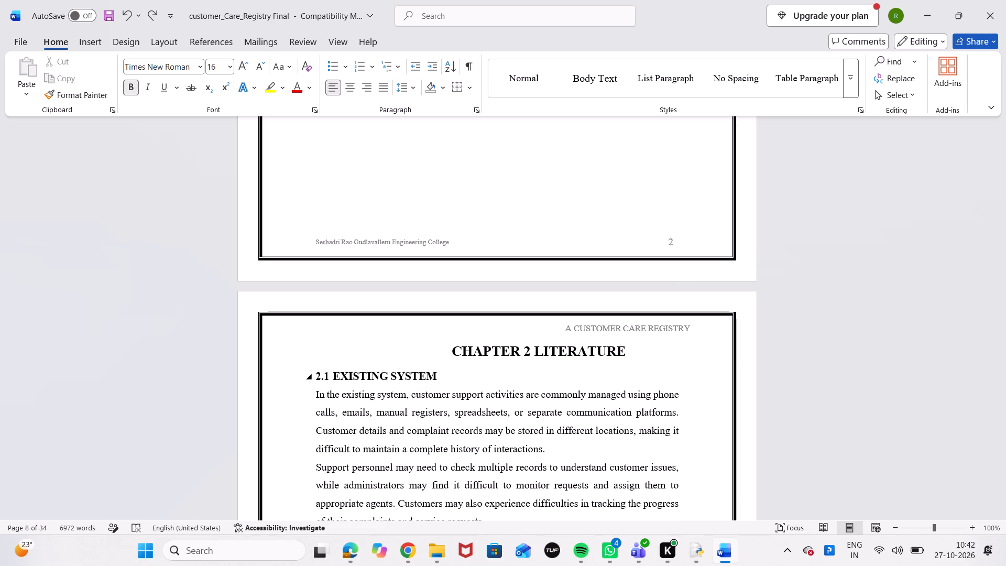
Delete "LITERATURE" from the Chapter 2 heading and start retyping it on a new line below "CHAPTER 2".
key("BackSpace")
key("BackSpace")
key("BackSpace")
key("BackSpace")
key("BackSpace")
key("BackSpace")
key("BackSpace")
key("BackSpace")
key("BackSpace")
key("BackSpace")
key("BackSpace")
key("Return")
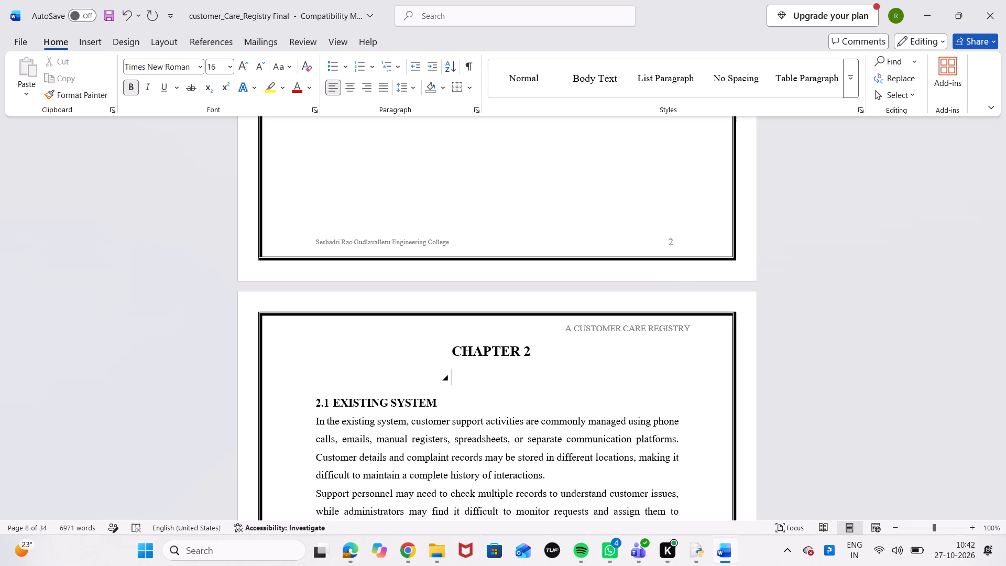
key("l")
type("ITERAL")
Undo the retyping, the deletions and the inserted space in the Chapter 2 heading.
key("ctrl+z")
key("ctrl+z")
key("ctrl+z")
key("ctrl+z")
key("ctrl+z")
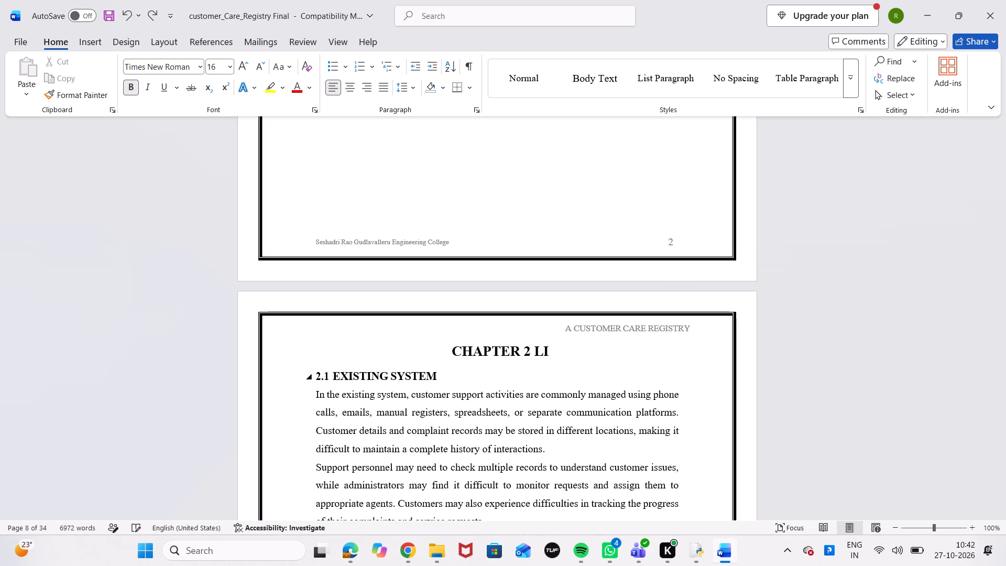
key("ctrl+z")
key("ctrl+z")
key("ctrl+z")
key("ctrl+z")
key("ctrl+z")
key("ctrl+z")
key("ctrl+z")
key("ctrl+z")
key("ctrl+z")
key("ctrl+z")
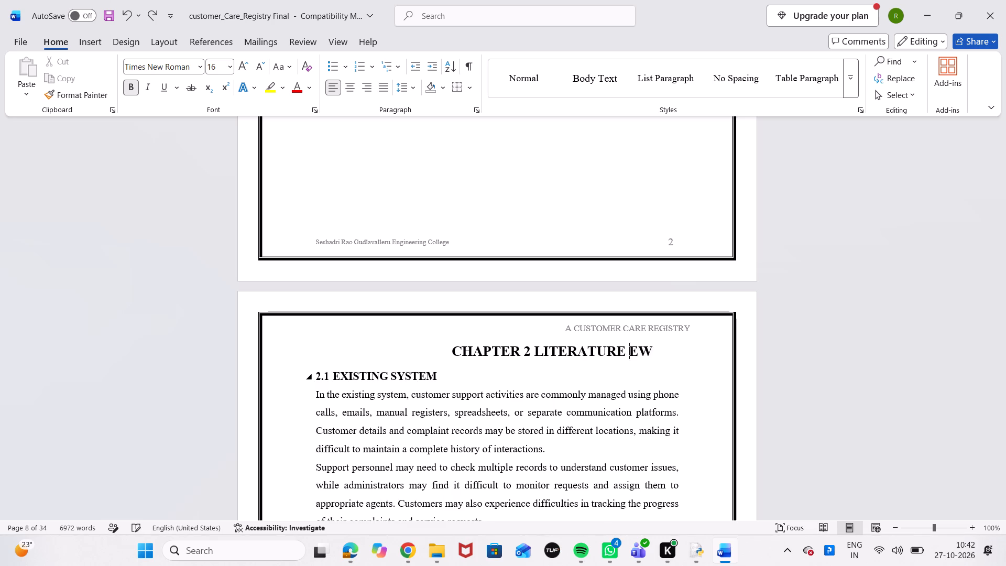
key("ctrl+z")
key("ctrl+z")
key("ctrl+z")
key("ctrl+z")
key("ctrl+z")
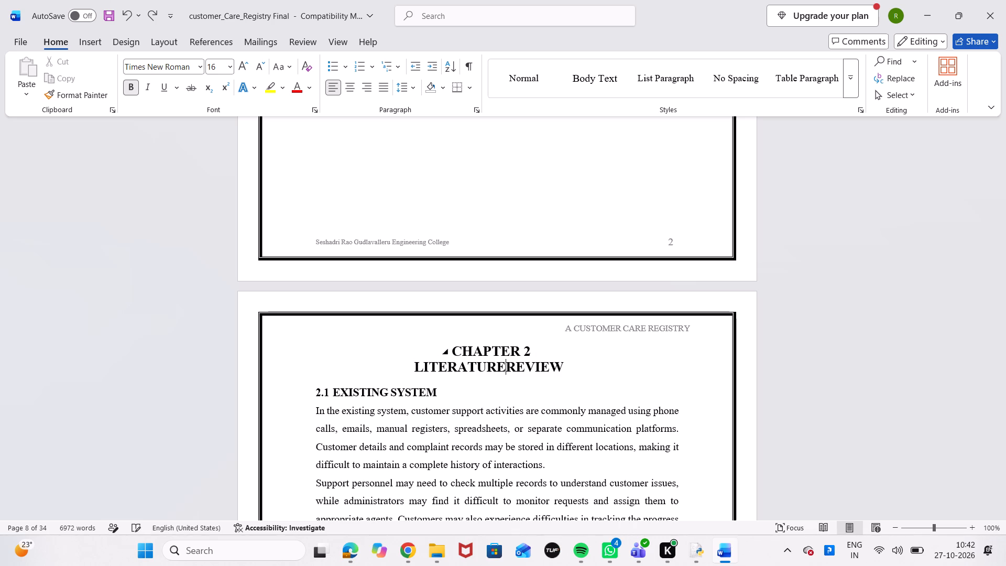
Move the title "LITERATUREREVIEW" into its own paragraph below "CHAPTER 2" by copying, deleting and pasting it.
key("Right")
key("Right")
key("Right")
key("Right")
key("Right")
key("Right")
key("shift+Left")
key("shift+Left")
key("shift+Left")
key("shift+Left")
key("shift+Left")
key("shift+Left")
key("shift+Left")
key("shift+Left")
key("shift+Left")
key("shift+Left")
key("shift+Left")
key("shift+Left")
key("shift+Left")
key("shift+Left")
key("shift+Left")
key("shift+Left")
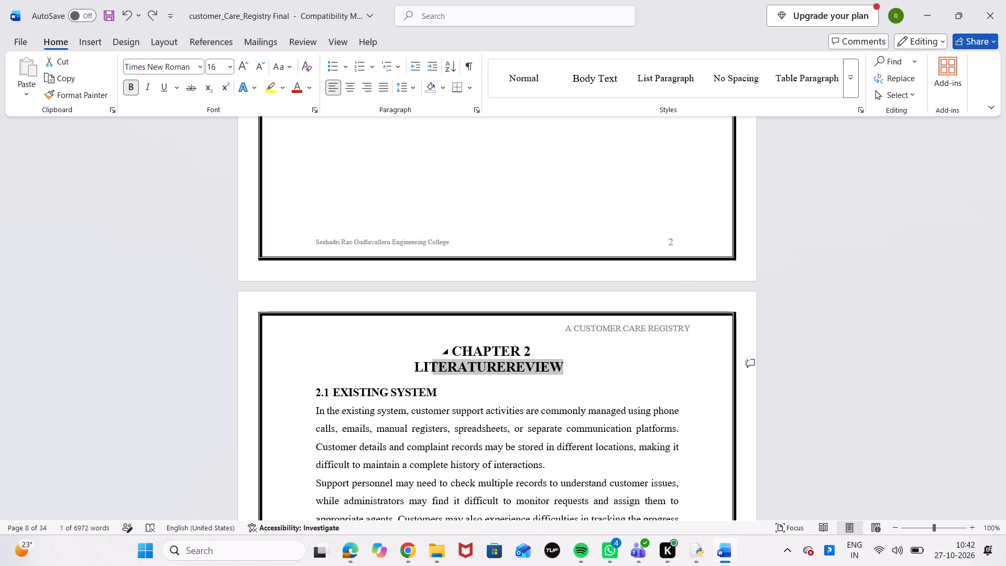
key("ctrl+c")
key("BackSpace")
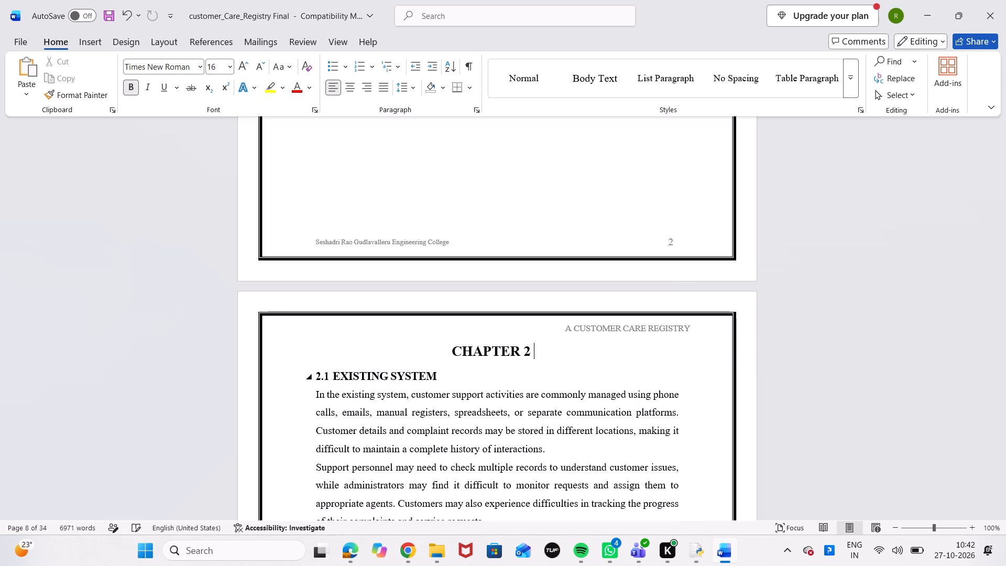
key("Return")
key("ctrl+v")
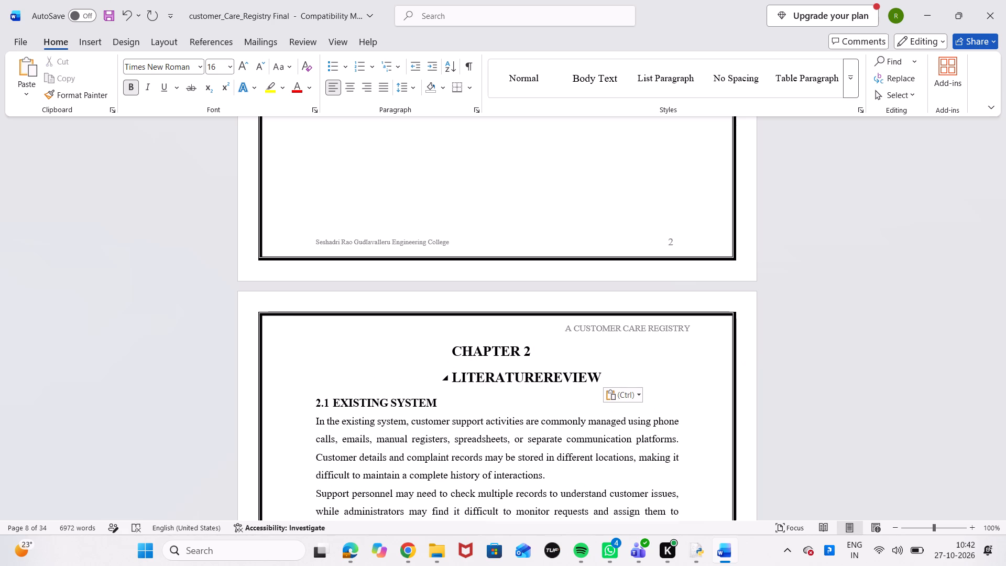
Insert a space in the pasted title so it reads "LITERATURE REVIEW".
key("Left")
key("Left")
key("Left")
key("Left")
key("Left")
key("Left")
key("space")
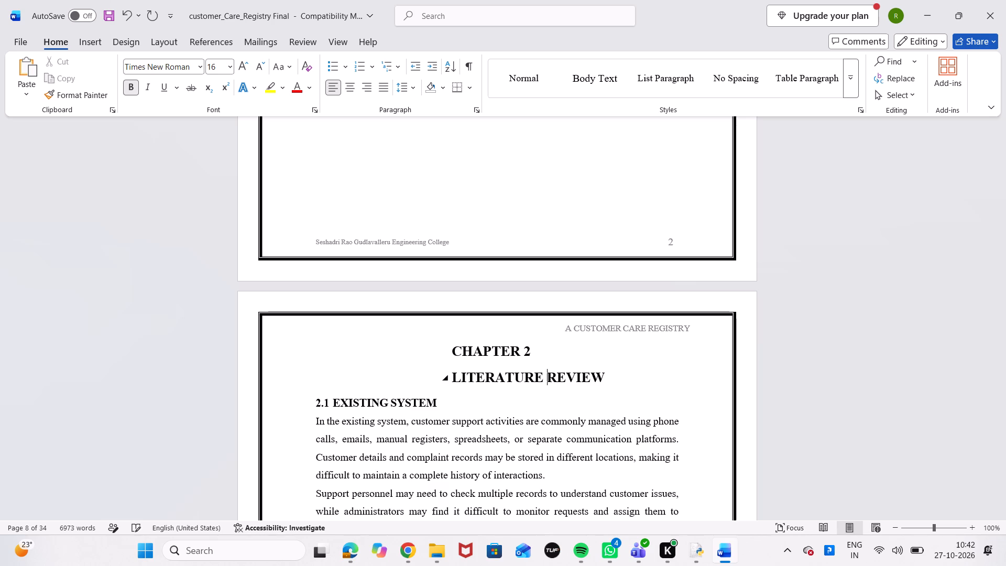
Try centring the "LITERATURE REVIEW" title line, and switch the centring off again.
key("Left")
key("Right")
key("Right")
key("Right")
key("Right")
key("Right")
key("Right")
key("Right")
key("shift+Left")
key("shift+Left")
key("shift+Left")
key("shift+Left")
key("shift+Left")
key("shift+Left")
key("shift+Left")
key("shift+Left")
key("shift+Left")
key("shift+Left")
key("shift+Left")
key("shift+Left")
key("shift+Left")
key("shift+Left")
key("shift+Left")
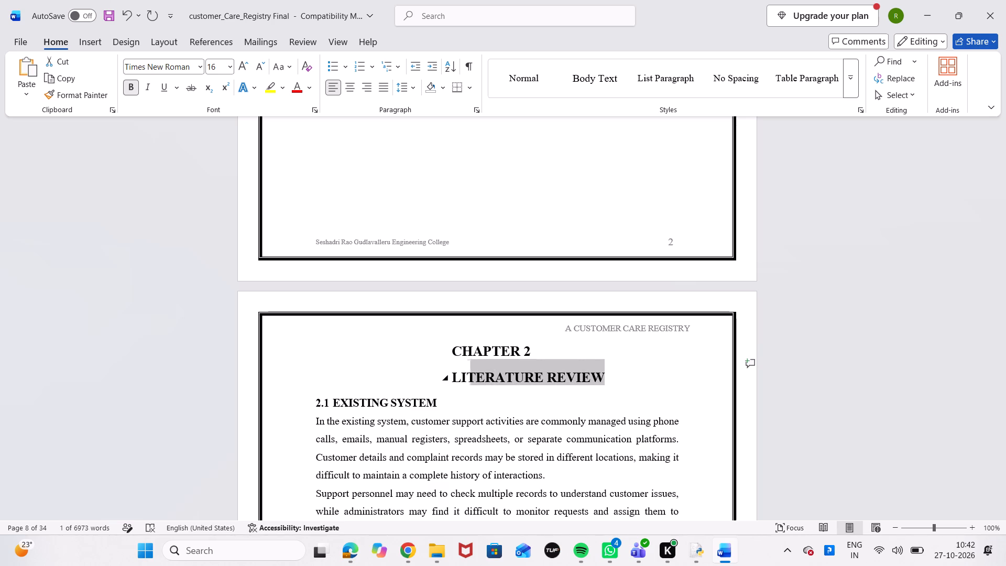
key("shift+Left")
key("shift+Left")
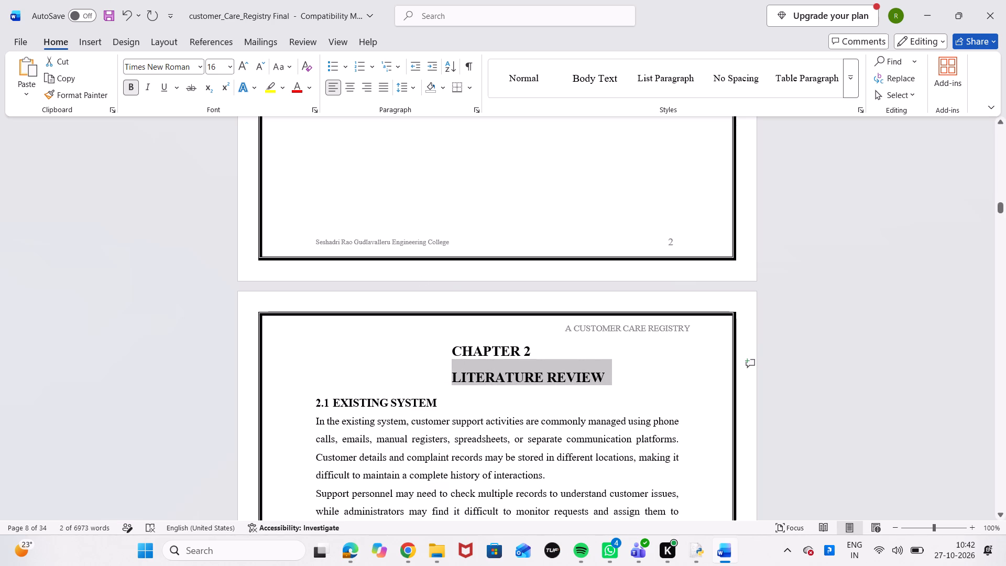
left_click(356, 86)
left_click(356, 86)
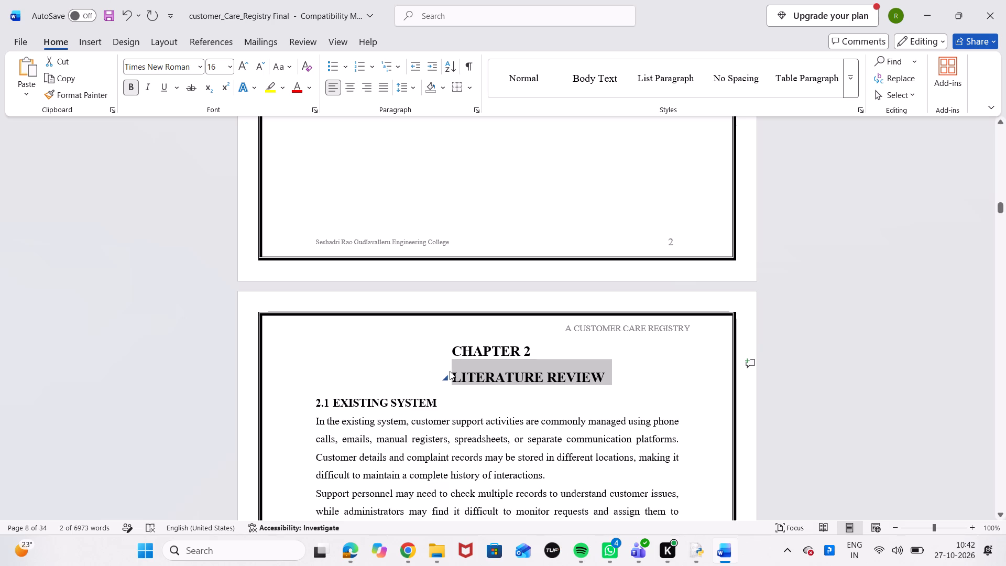
Remove the indentation from the "LITERATURE REVIEW" title line.
left_click(450, 373)
key("BackSpace")
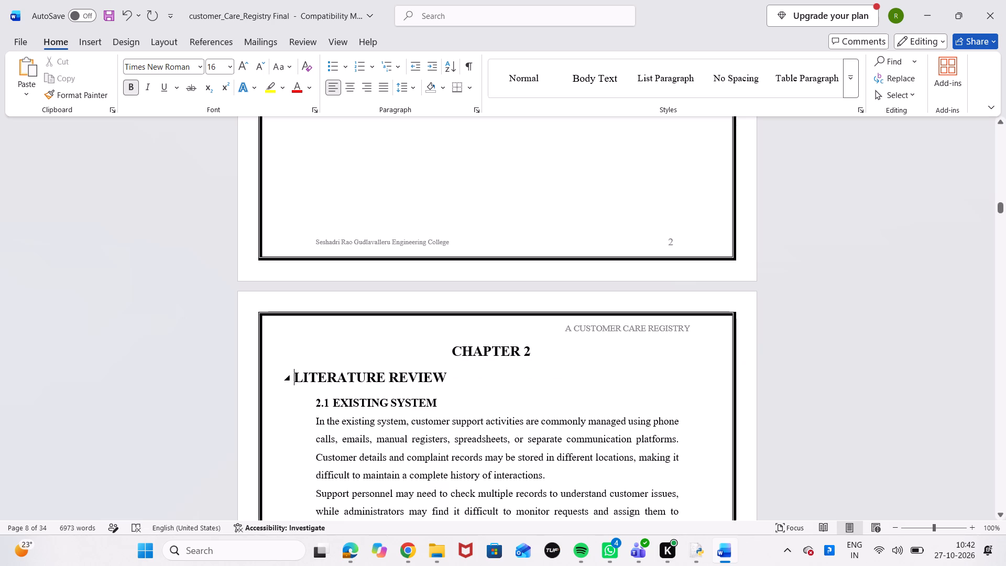
Centre the "LITERATURE REVIEW" title line below "CHAPTER 2".
left_click_drag(450, 373, 301, 376)
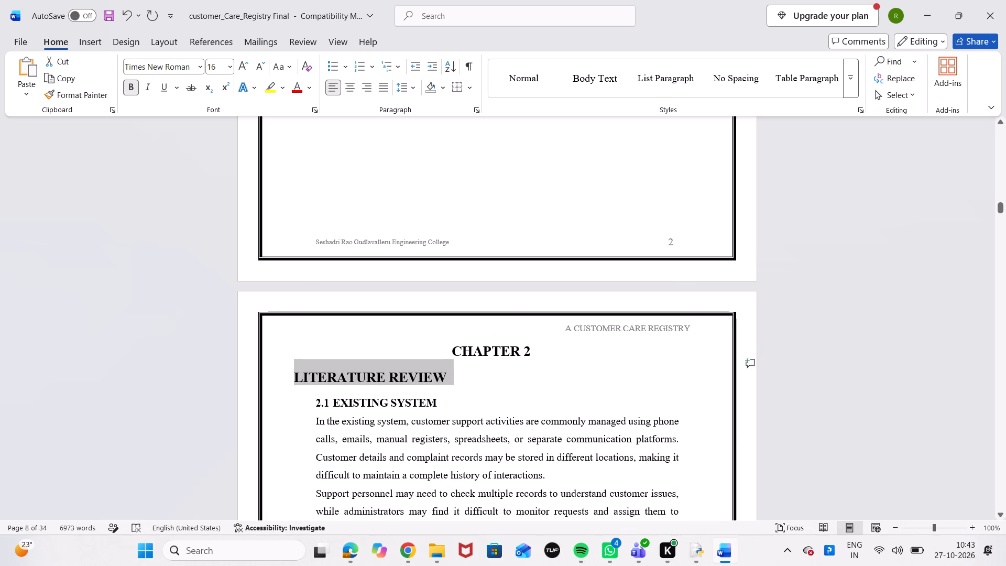
left_click(347, 89)
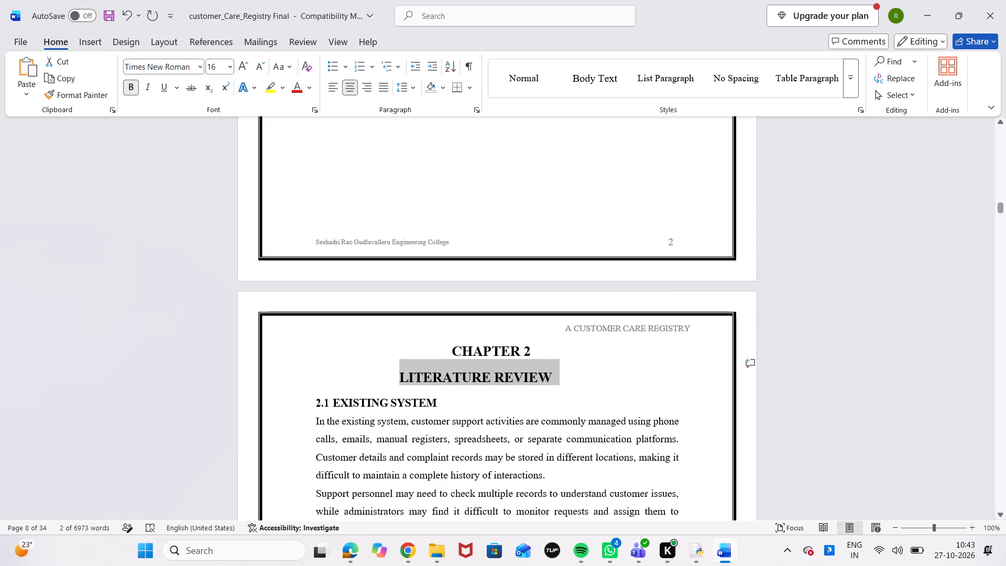
left_click(412, 371)
scroll(412, 371, "up", 5)
scroll(412, 371, "down", 3)
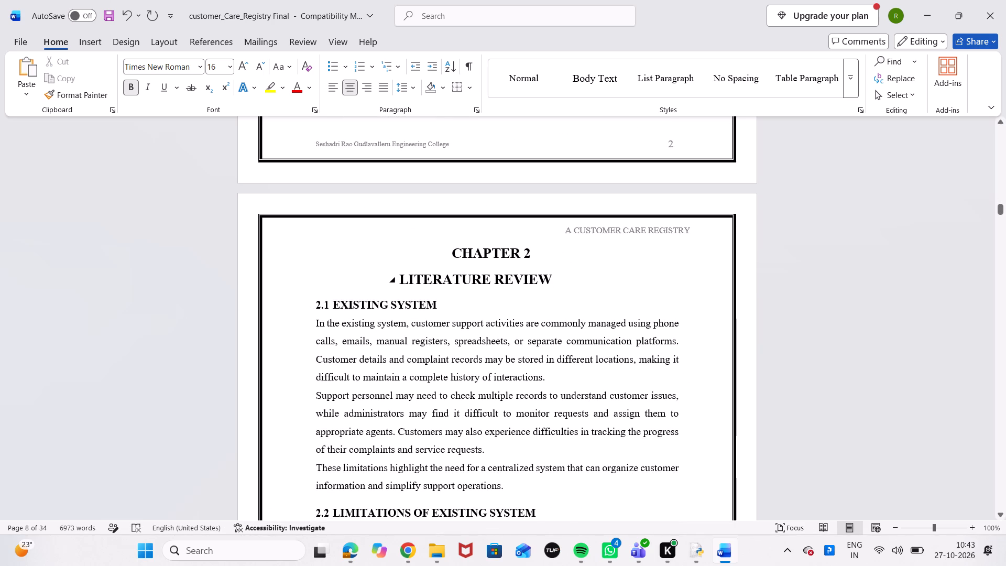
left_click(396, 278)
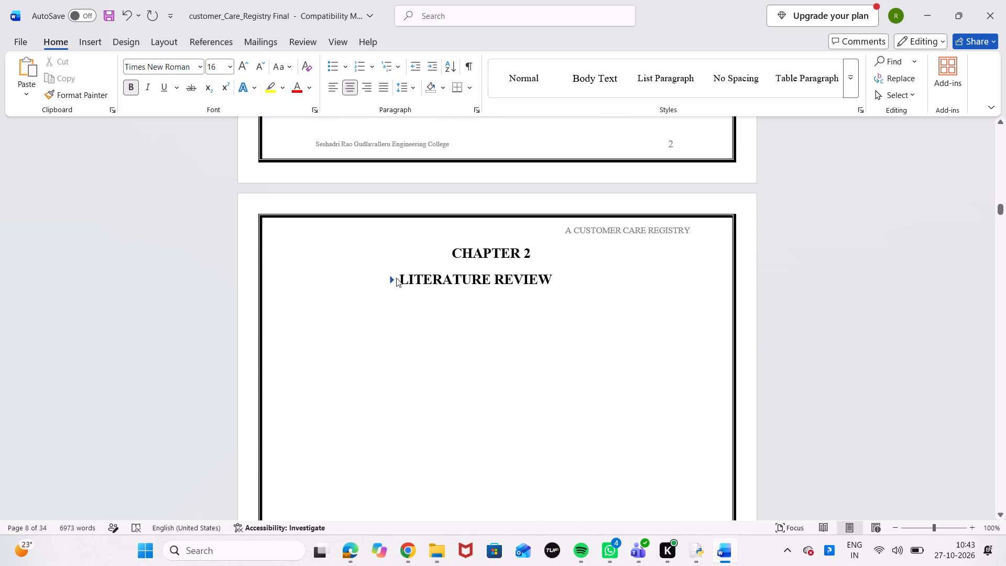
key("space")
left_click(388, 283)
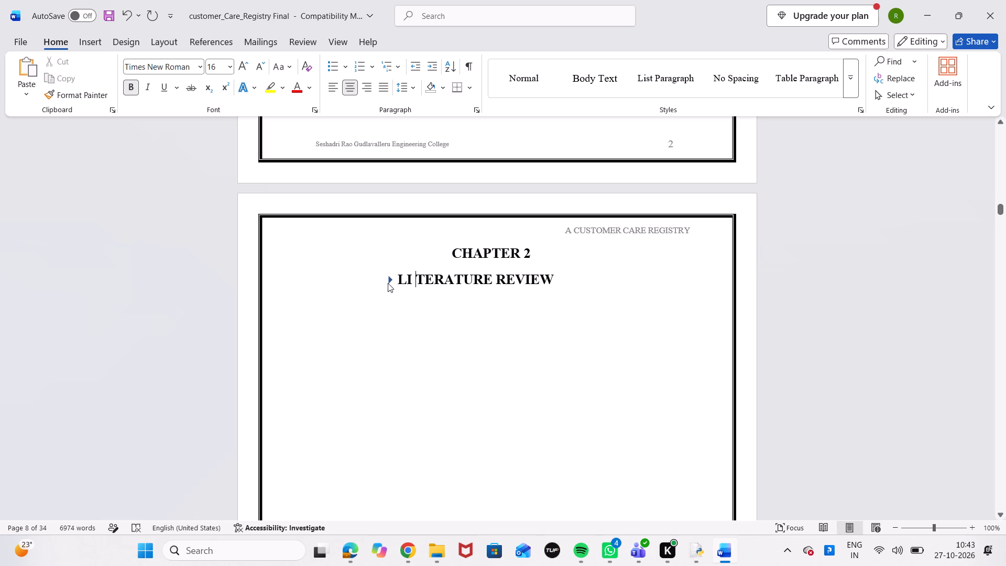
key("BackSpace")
Insert nine spaces in front of "LITERATURE REVIEW" to shift the title directly beneath "CHAPTER 2".
key("Left")
key("Left")
key("Left")
key("Left")
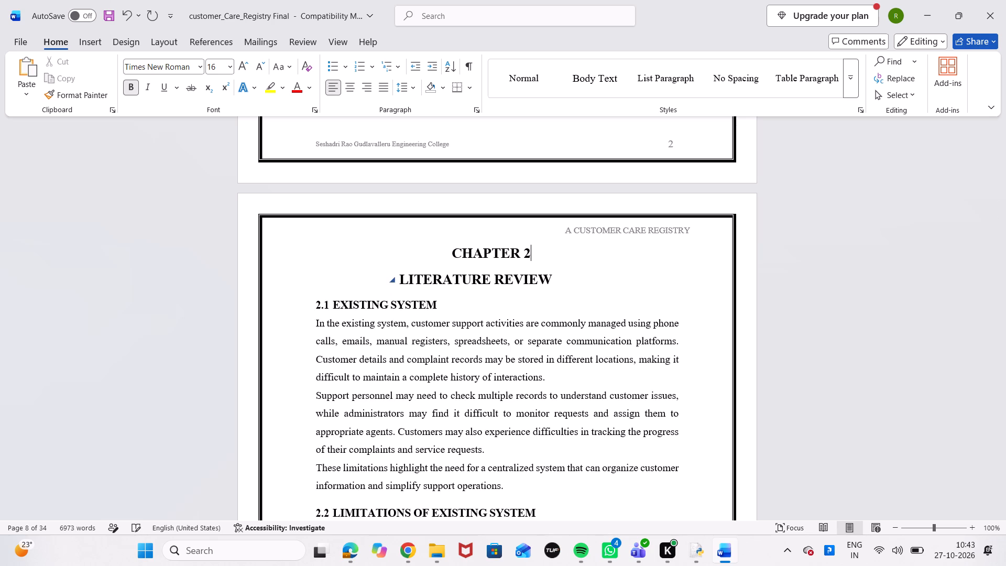
key("Right")
key("Right")
key("space")
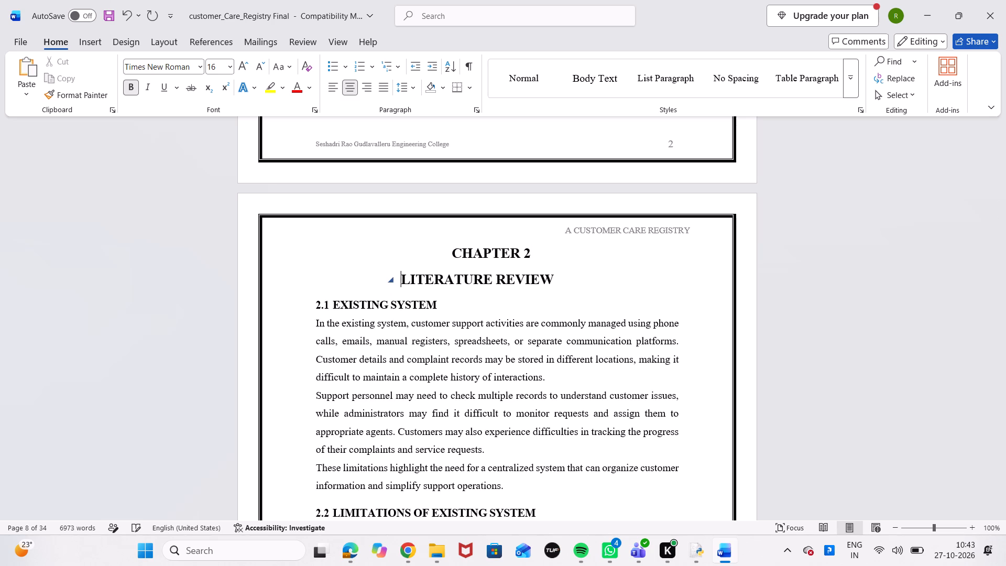
key("space")
key("space")
key("space")
key("space")
key("space")
key("space")
key("space")
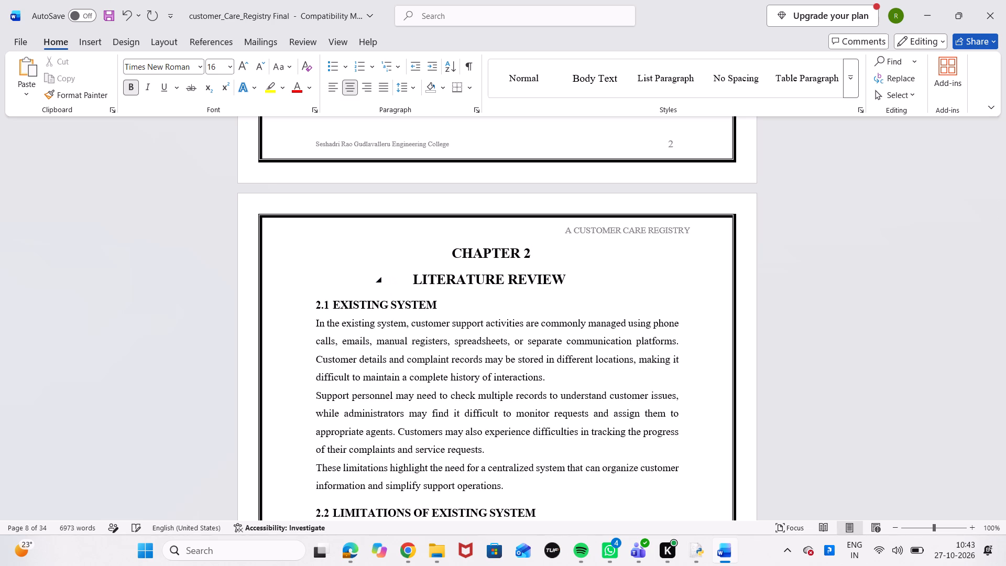
key("space")
Review the pages of Chapters 1 and 2 through to the Chapter 3 heading for spacing and alignment errors.
scroll(388, 283, "up", 7)
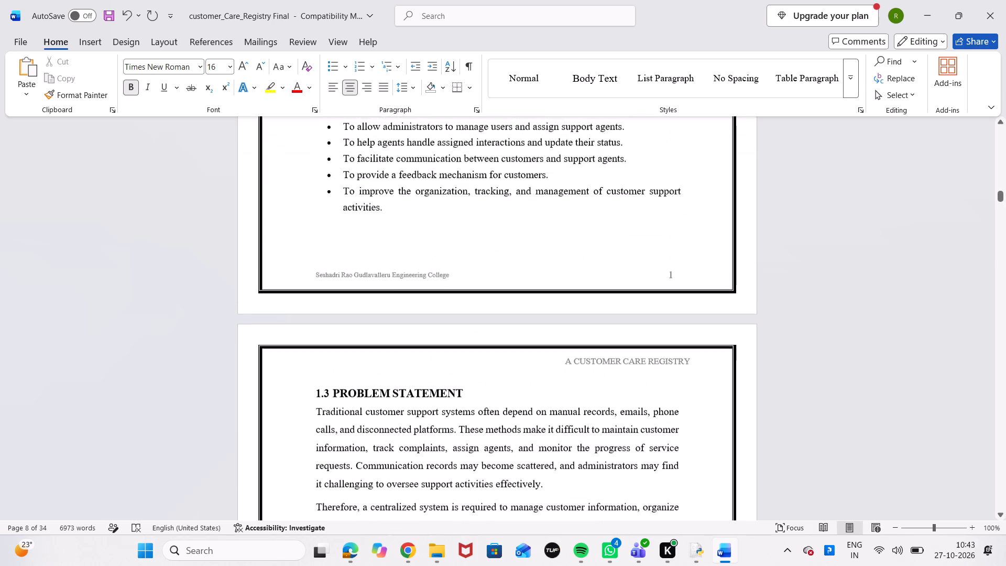
scroll(388, 283, "up", 5)
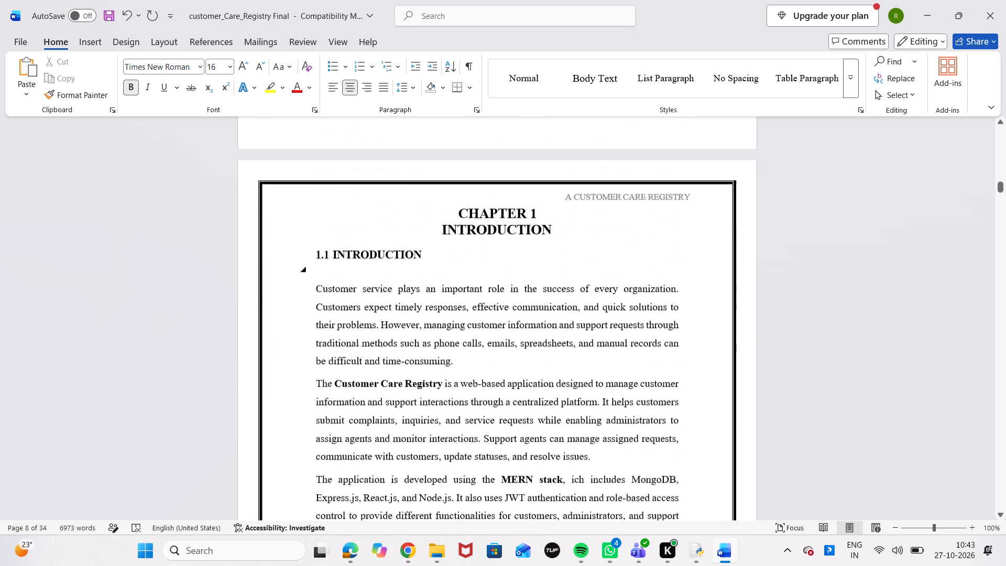
scroll(388, 283, "up", 1)
scroll(388, 283, "down", 10)
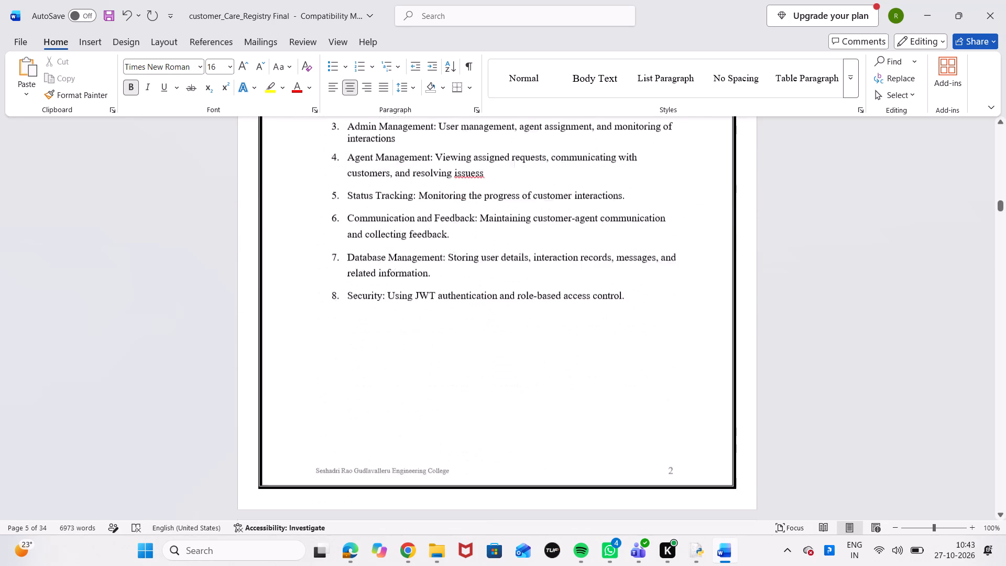
scroll(388, 283, "down", 3)
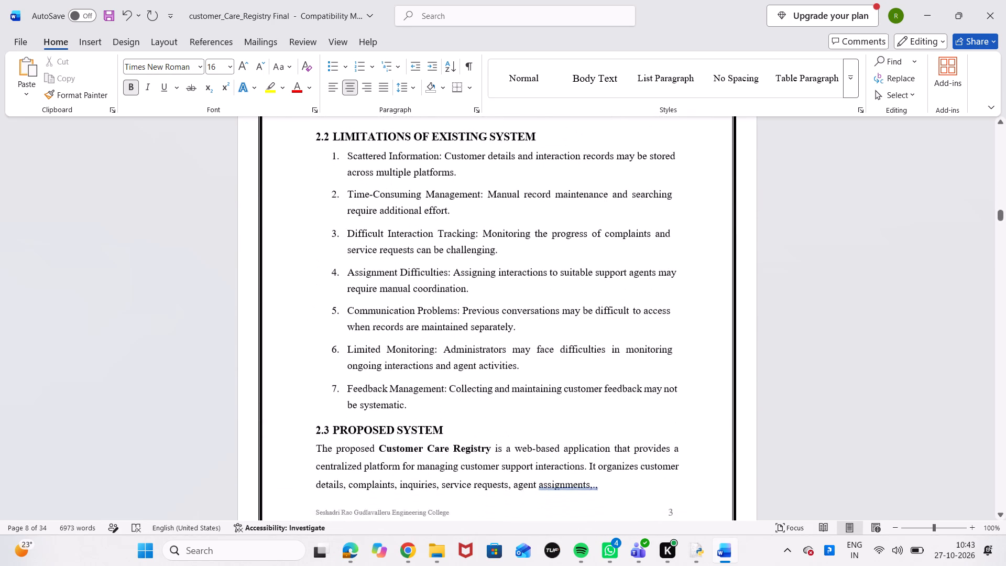
scroll(388, 283, "down", 5)
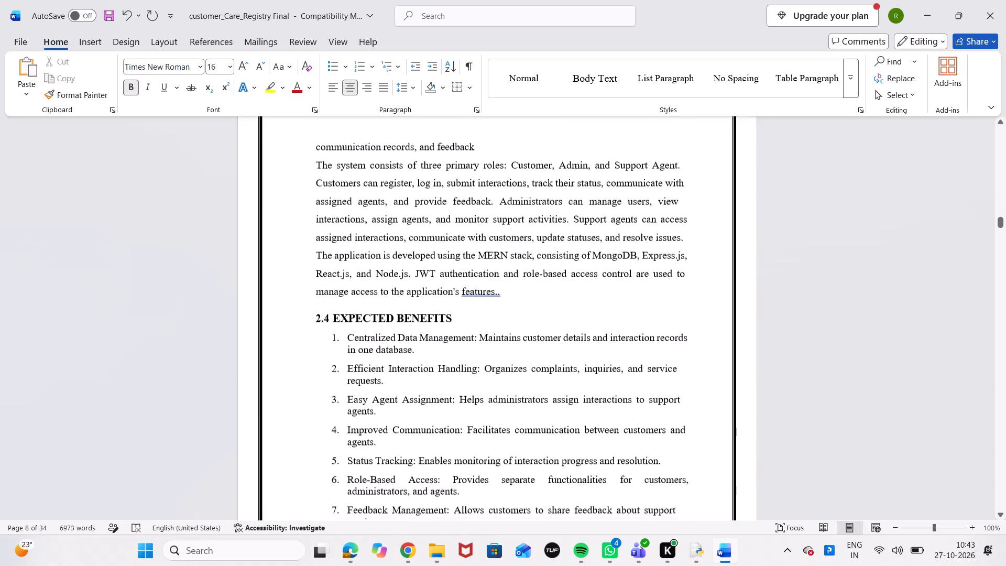
scroll(388, 283, "down", 5)
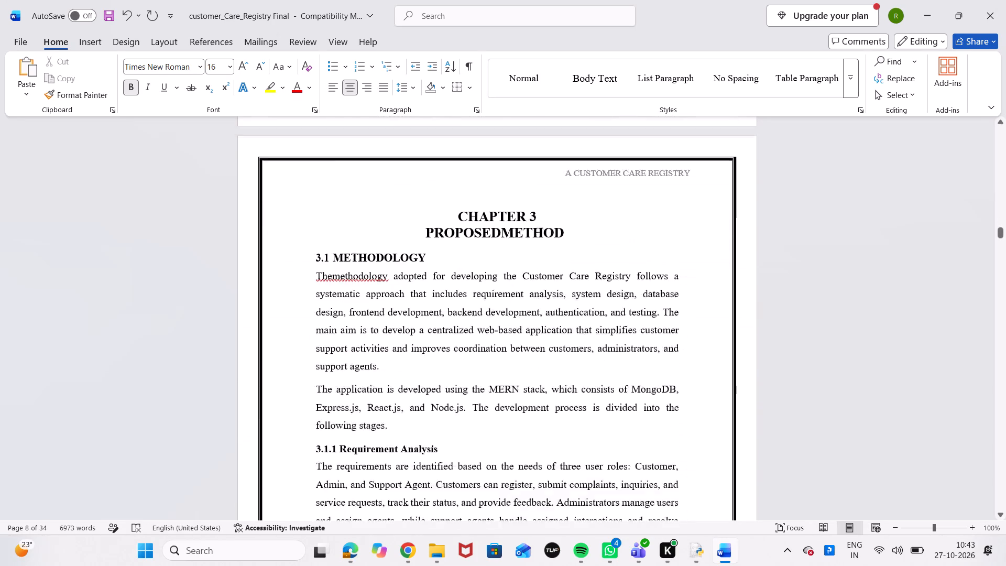
scroll(388, 283, "down", 1)
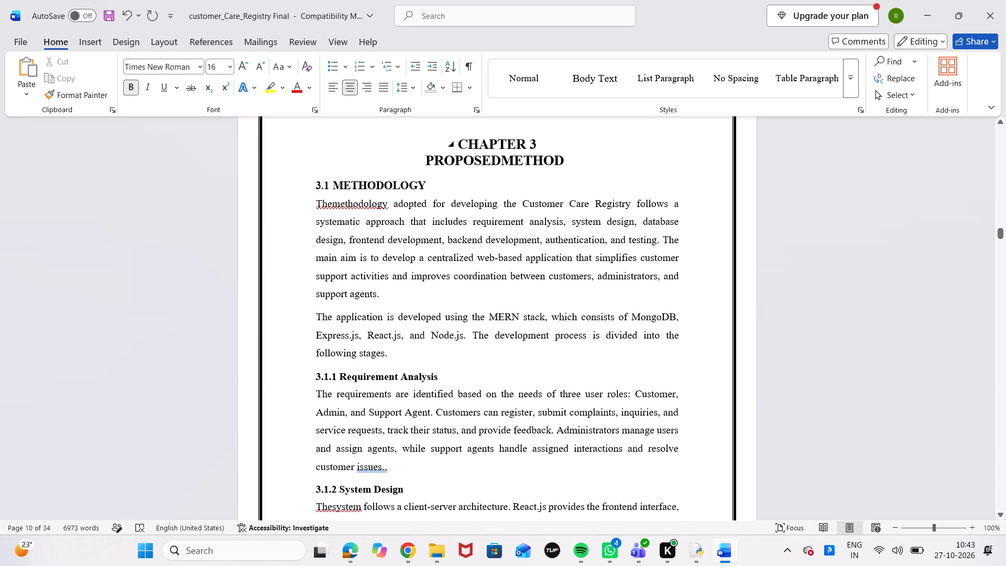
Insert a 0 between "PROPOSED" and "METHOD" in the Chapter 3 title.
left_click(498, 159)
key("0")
Copy and delete the "PROPOSED0METHOD" title, remove that line's indentation, and paste the title back after four tabs below "CHAPTER 3".
key("Right")
key("Right")
key("Right")
key("Right")
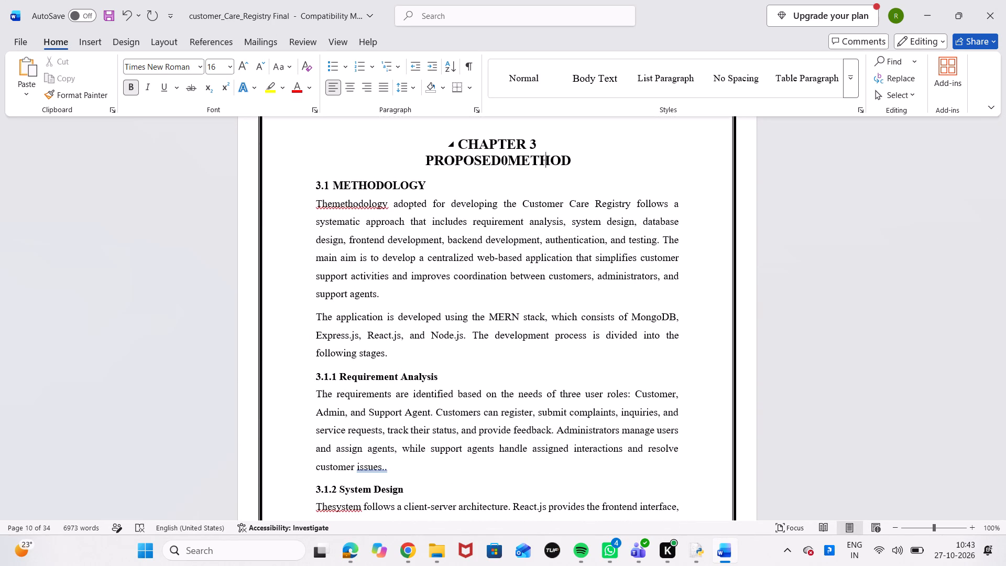
key("Right")
key("Right")
key("shift+Left")
key("shift+Left")
key("shift+Left")
key("shift+Left")
key("shift+Left")
key("shift+Left")
key("shift+Left")
key("shift+Left")
key("shift+Left")
key("shift+Left")
key("shift+Left")
key("shift+Left")
key("shift+Left")
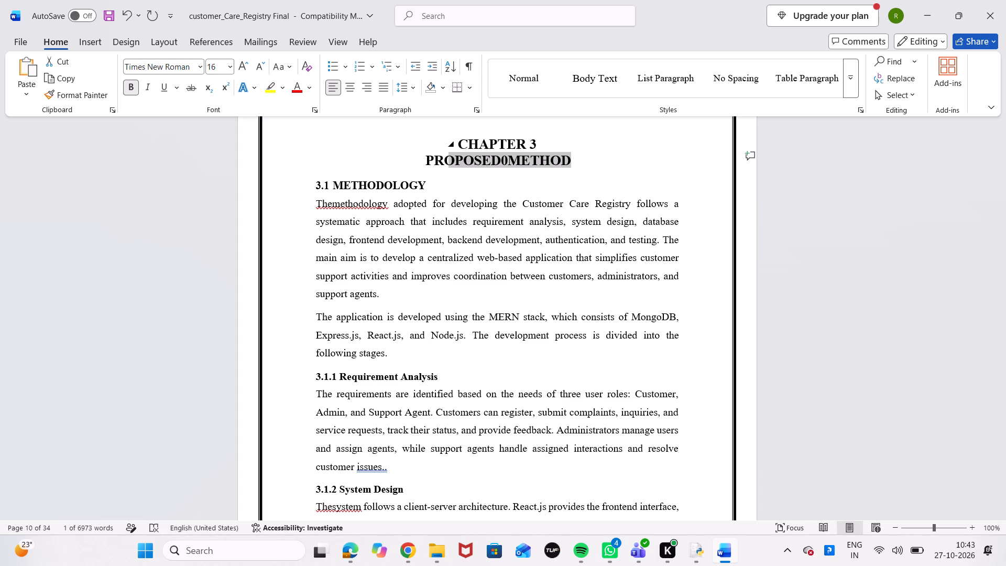
key("shift+Left")
key("shift+Left")
key("ctrl+c")
key("BackSpace")
key("Return")
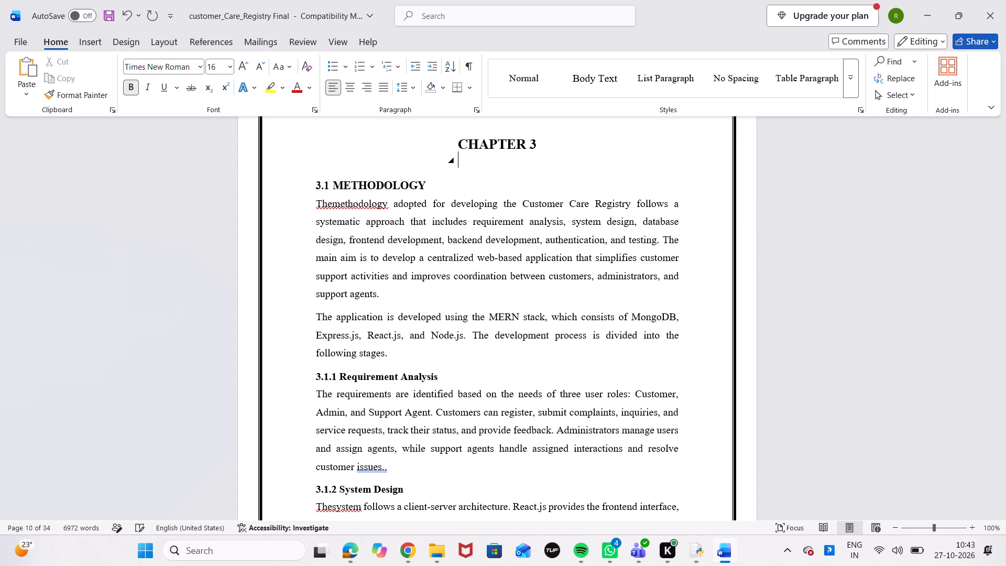
key("BackSpace")
key("Tab")
key("Tab")
key("Tab")
key("Tab")
key("ctrl+v")
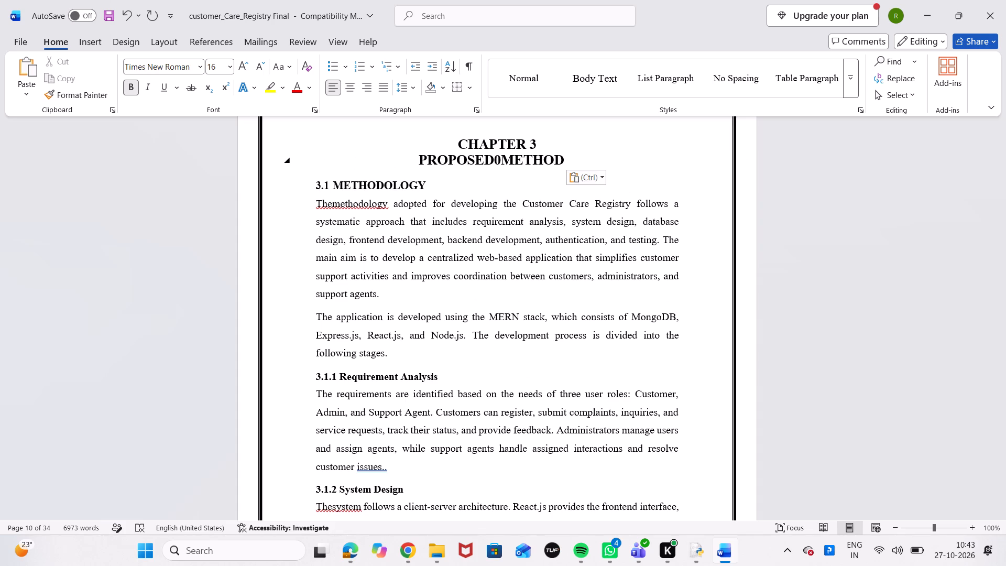
Replace the 0 in the pasted Chapter 3 title with a space so it reads "PROPOSED METHOD".
key("Left")
key("Left")
key("Left")
key("Left")
key("Left")
key("Left")
key("Left")
key("Right")
key("BackSpace")
key("space")
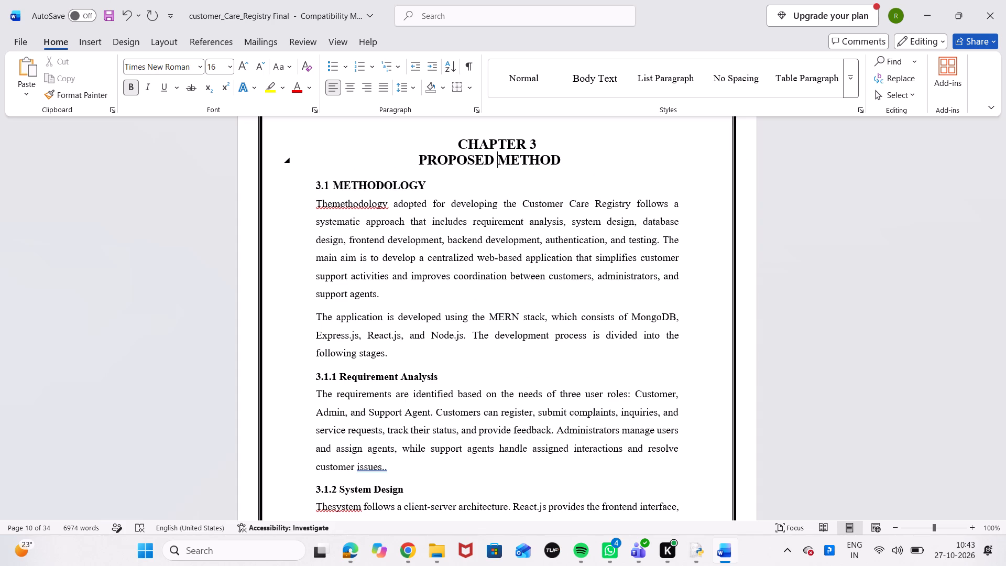
Insert one space in front of "PROPOSED METHOD" to shift the title slightly further under "CHAPTER 3".
key("Left")
key("Left")
key("Left")
key("Left")
key("Left")
key("Left")
key("Left")
key("Left")
key("Left")
key("space")
Review the Chapter 3 title and the section 3.1 Methodology subsections for spacing, alignment and formatting errors.
key("Down")
key("Down")
key("Up")
key("Left")
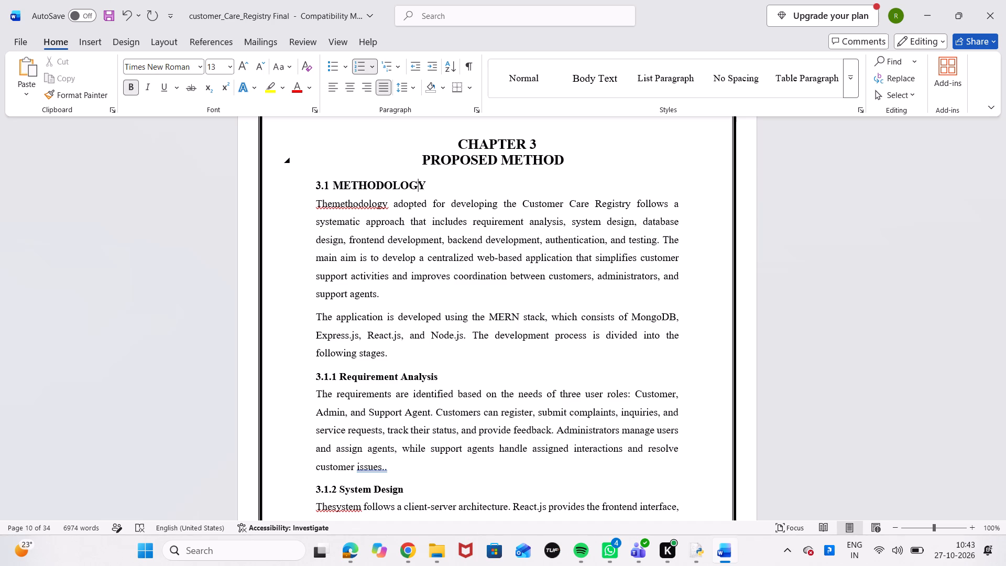
key("Left")
key("Down")
key("Down")
key("Down")
key("Down")
key("Down")
key("Down")
key("Down")
key("Down")
key("Down")
key("Down")
key("Down")
key("Down")
key("Down")
key("Down")
key("Down")
key("Down")
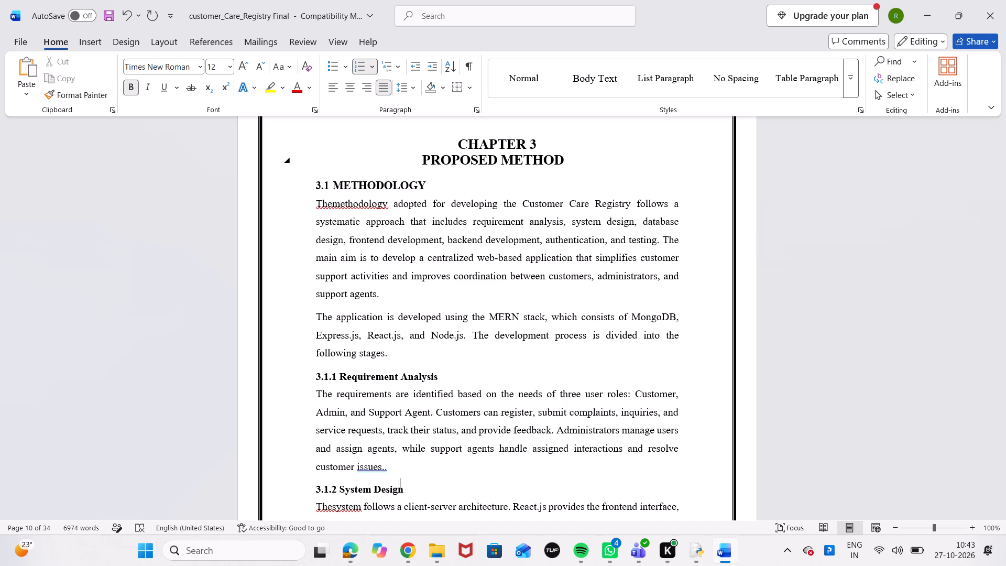
key("Down")
key("Down")
key("Down")
key("Down")
key("Down")
key("Down")
key("Down")
key("Down")
key("Down")
key("Down")
key("Down")
key("Down")
key("Down")
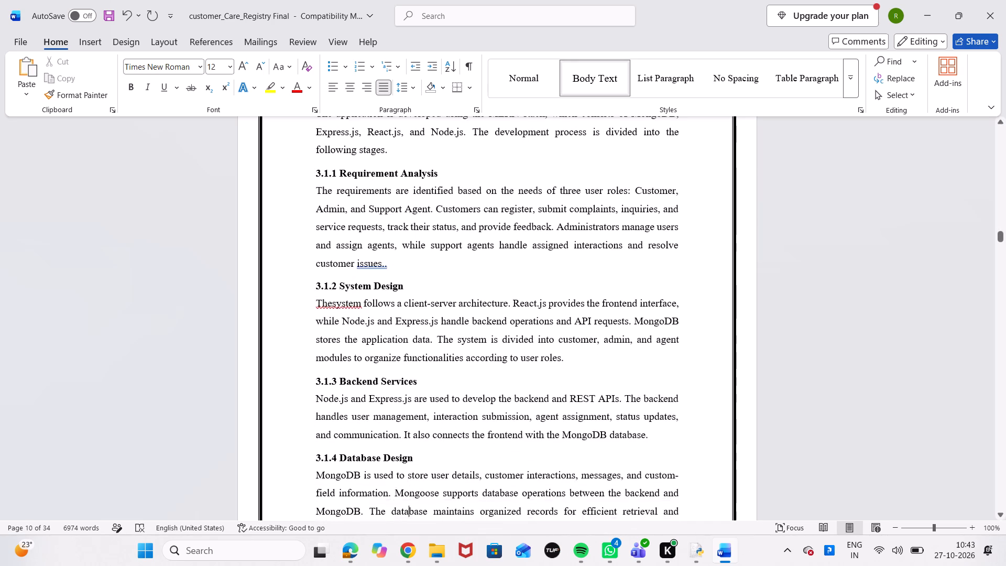
key("Down")
key("Down")
key("Down")
key("Down")
key("Down")
key("Down")
key("Down")
key("Down")
key("Down")
key("Down")
key("Down")
key("Down")
key("Down")
key("Down")
key("Down")
key("Down")
key("Down")
key("Down")
key("Down")
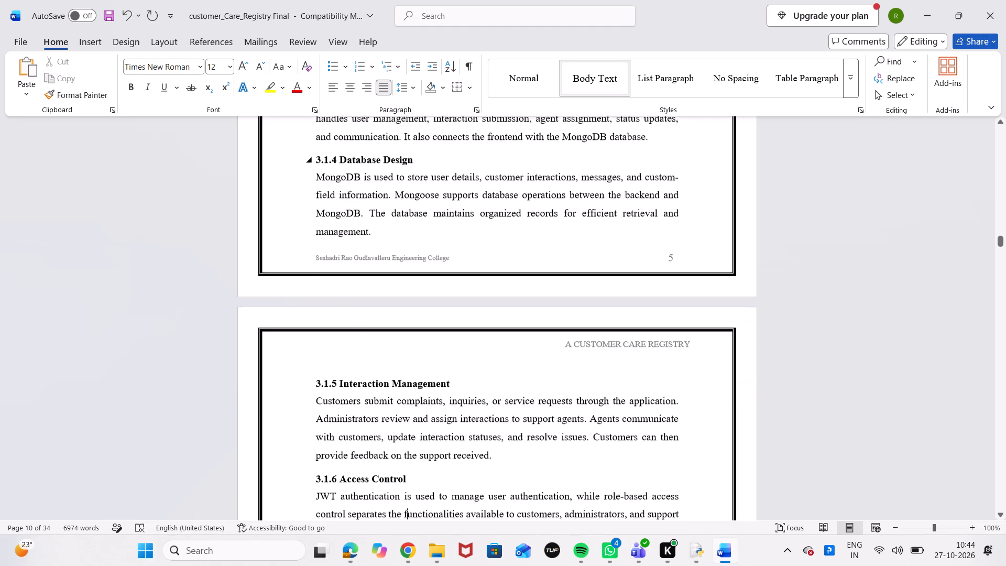
Check section 3.2 System Architecture, including the architecture diagram, its caption and the 3.2.1 Data Flow list, for layout errors.
key("Down")
key("Down")
key("Down")
key("Down")
key("Down")
key("Down")
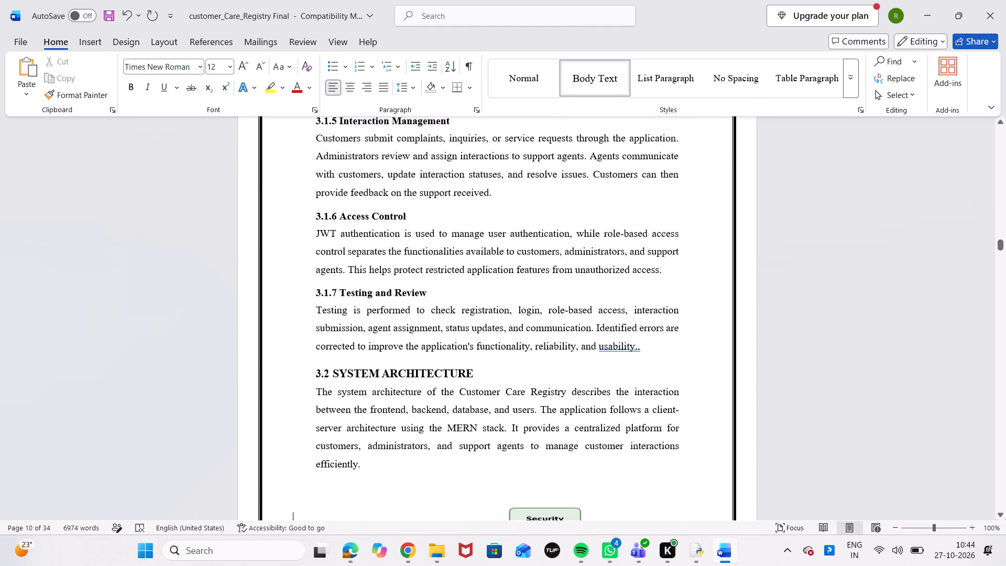
key("Down")
key("Down")
key("Down")
key("Down")
key("Down")
key("Down")
key("Down")
key("Down")
key("Down")
key("Down")
key("Down")
key("Down")
key("Down")
key("Down")
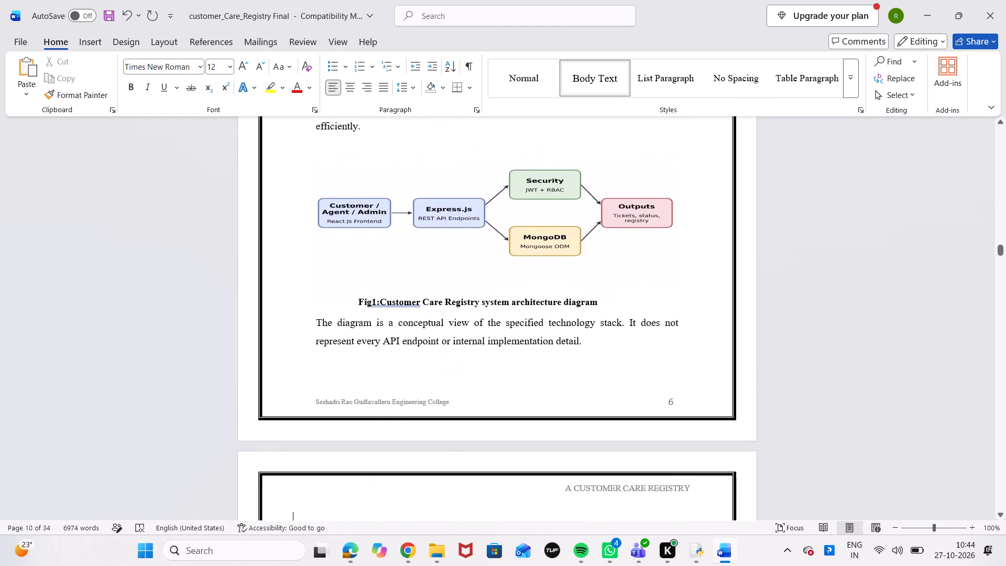
key("Down")
key("Down")
key("Down")
key("Down")
key("Down")
key("Down")
key("Down")
key("Down")
key("Down")
key("Down")
key("Down")
key("Down")
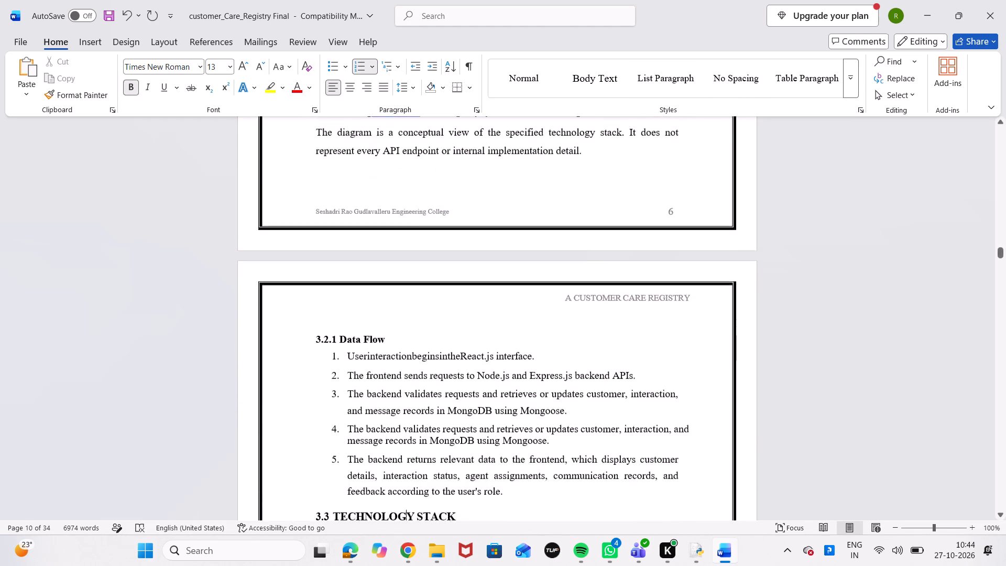
Examine the layout of section 3.3 Technology Stack and Table 3.1 down to its Authentication row.
key("Down")
key("Down")
key("Down")
key("Down")
key("Down")
key("Down")
key("Down")
key("Down")
key("Down")
key("Down")
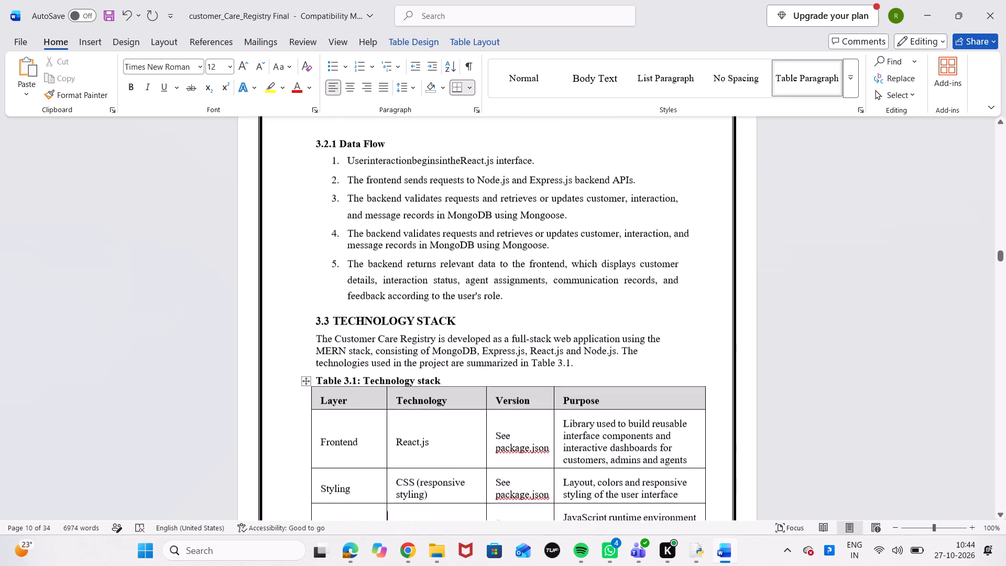
key("Down")
key("Down")
key("Down")
key("Down")
key("Down")
key("Down")
key("Down")
key("Down")
key("Down")
key("Down")
key("Down")
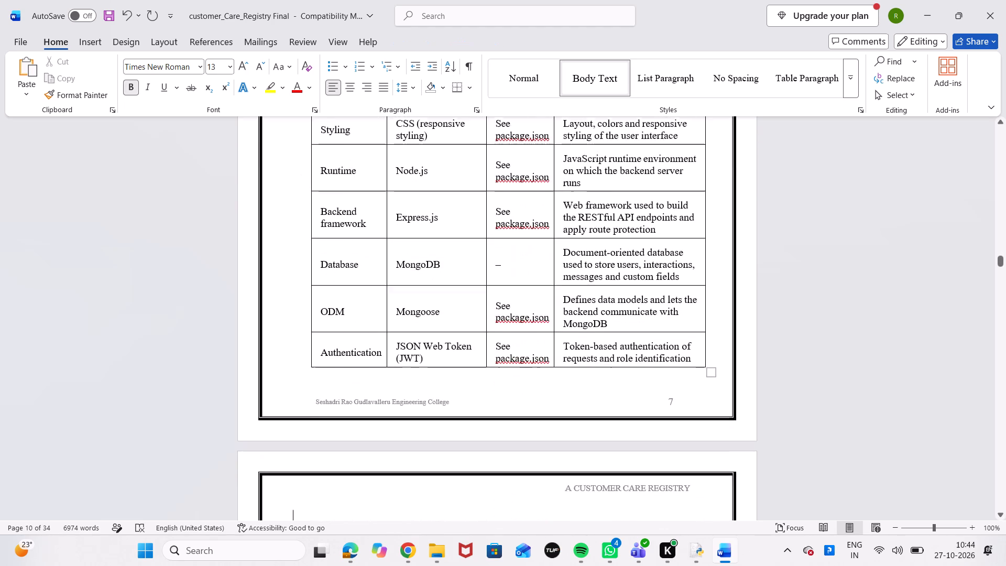
Review sections 3.4.1 Home Page to 3.4.5 Users Directory for spacing, alignment and formatting errors.
key("Down")
key("Down")
key("Down")
key("Down")
key("Down")
key("Down")
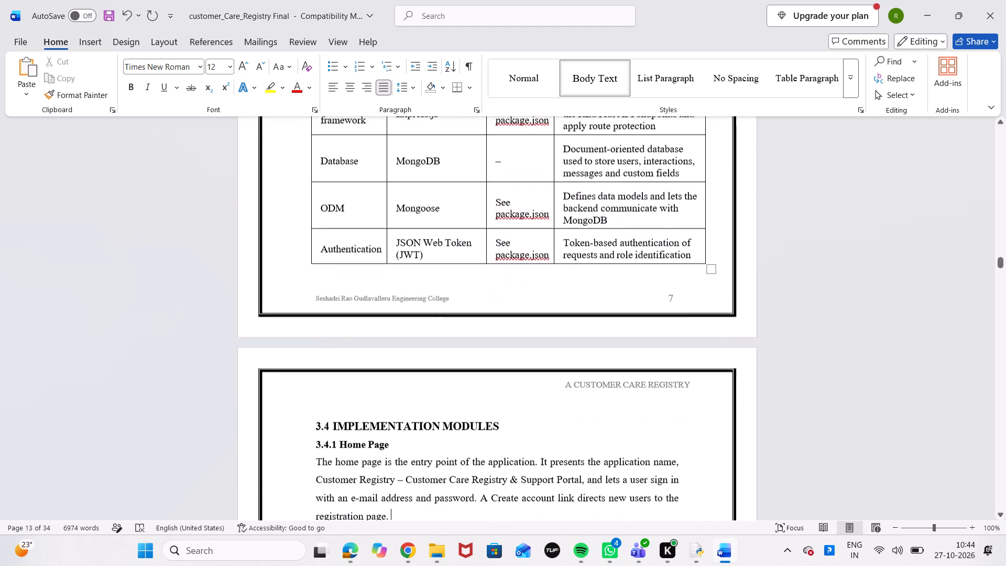
key("Down")
key("Down")
key("Down")
key("Down")
key("Down")
key("Down")
key("Down")
key("Down")
key("Down")
key("Down")
key("Down")
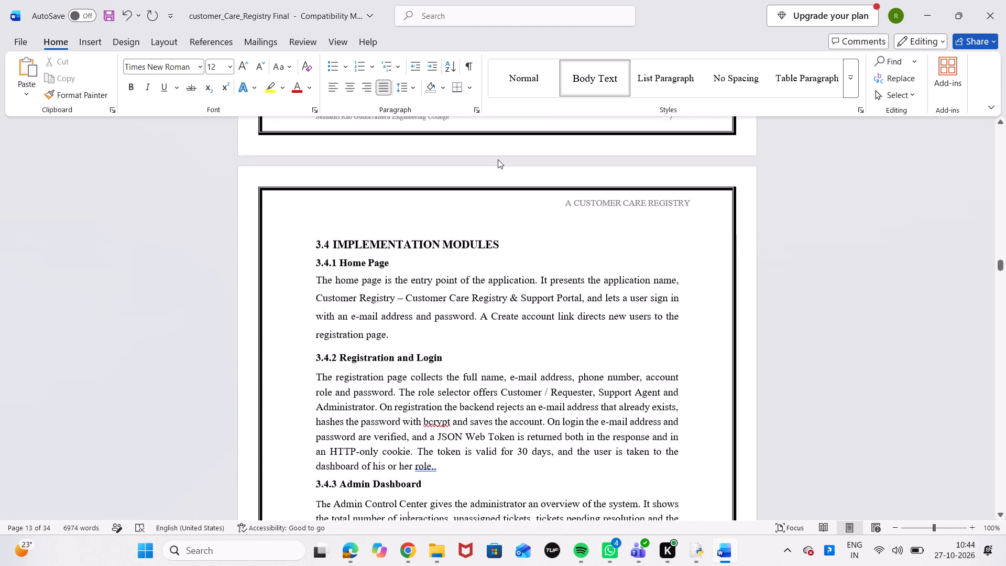
key("Down")
key("Down")
key("Down")
key("Down")
key("Down")
key("Down")
key("Down")
key("Down")
key("Down")
key("Down")
key("Down")
key("Down")
key("Down")
key("Down")
key("Down")
key("Down")
key("Down")
key("Down")
key("Down")
key("Down")
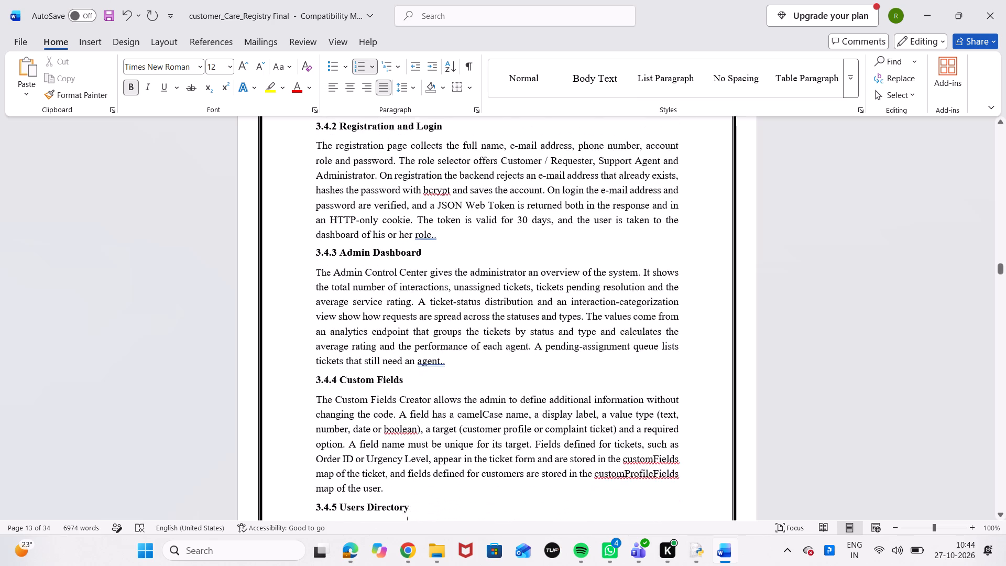
key("Down")
key("Down")
key("Down")
key("Down")
key("Down")
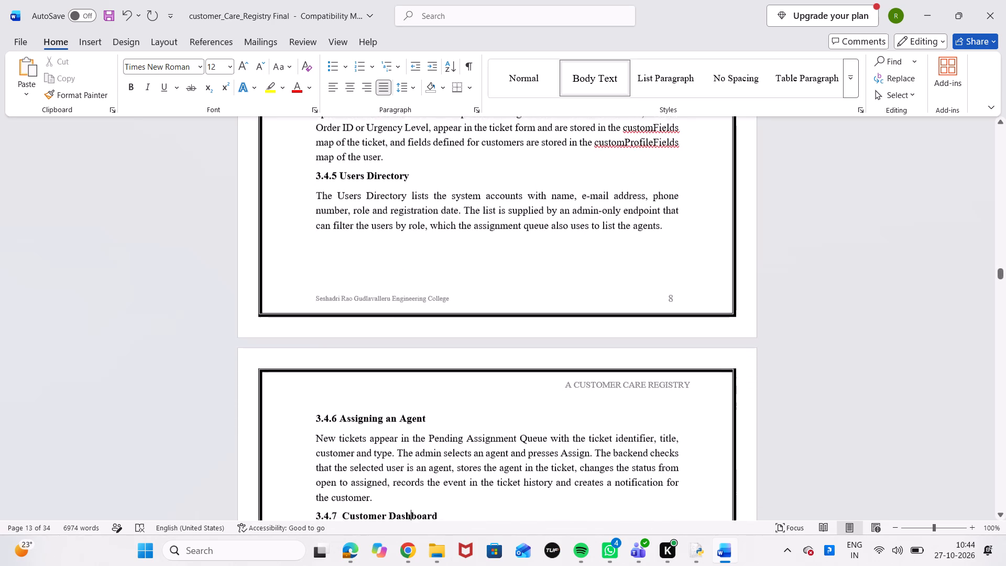
Check sections 3.4.6 Assigning an Agent to 3.4.9, including the Customer-Registry folder structure listing, for layout errors.
key("Down")
key("Down")
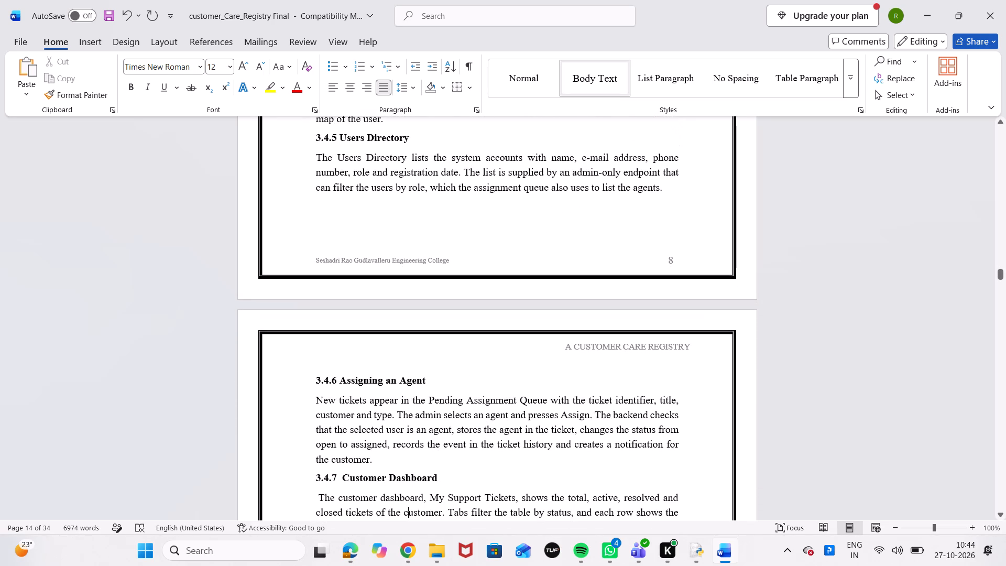
key("Down")
key("Down")
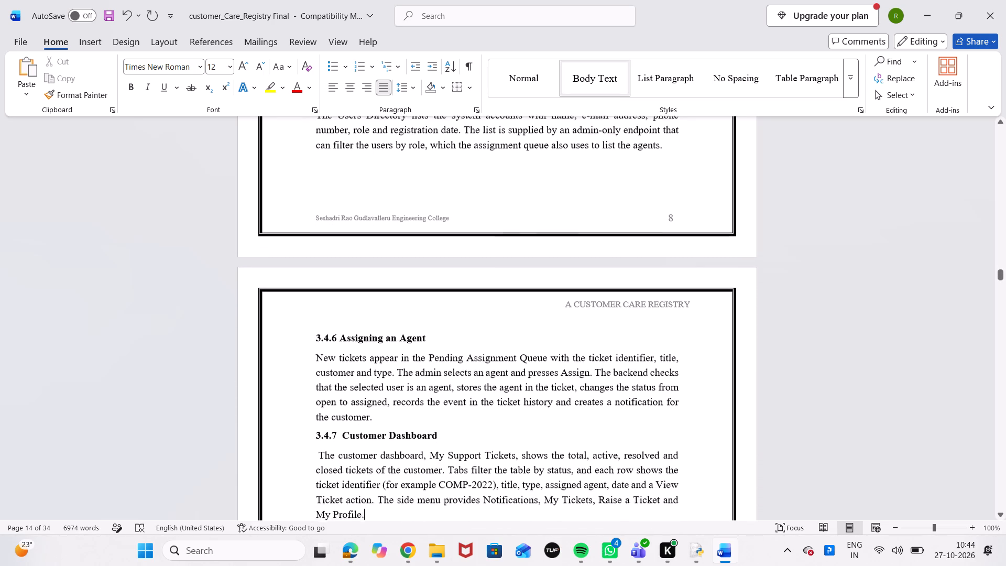
key("Down")
key("Down")
key("Down")
key("Down")
key("Down")
key("Down")
key("Down")
key("Down")
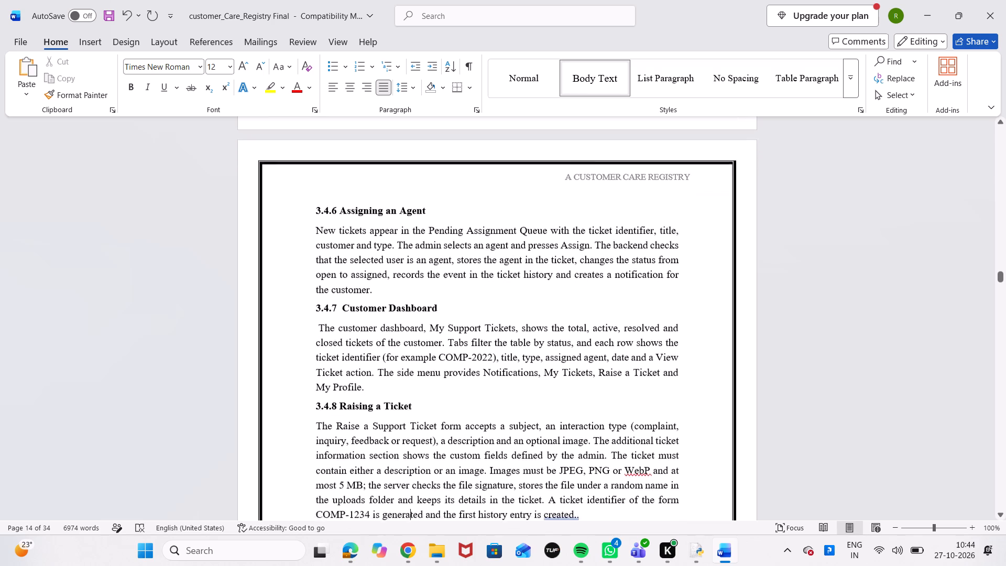
key("Down")
key("Down")
key("Down")
key("Down")
key("Down")
key("Down")
key("Down")
key("Down")
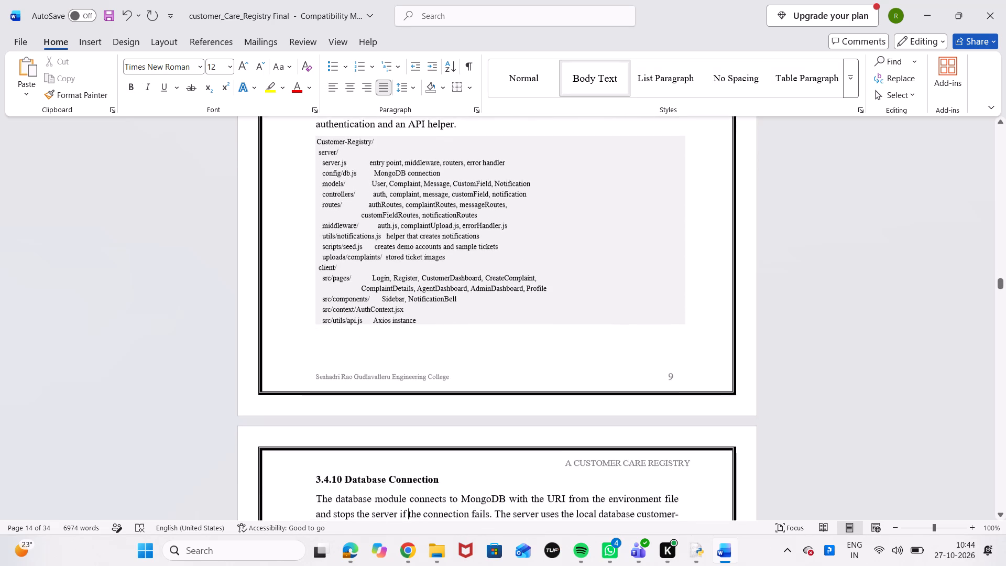
Examine the text and code blocks of sections 3.4.10 Database Connection and 3.4.11 Authentication and Role-Based Access for formatting errors.
key("Down")
key("Down")
key("Down")
key("Down")
key("Down")
key("Down")
key("Down")
key("Down")
key("Down")
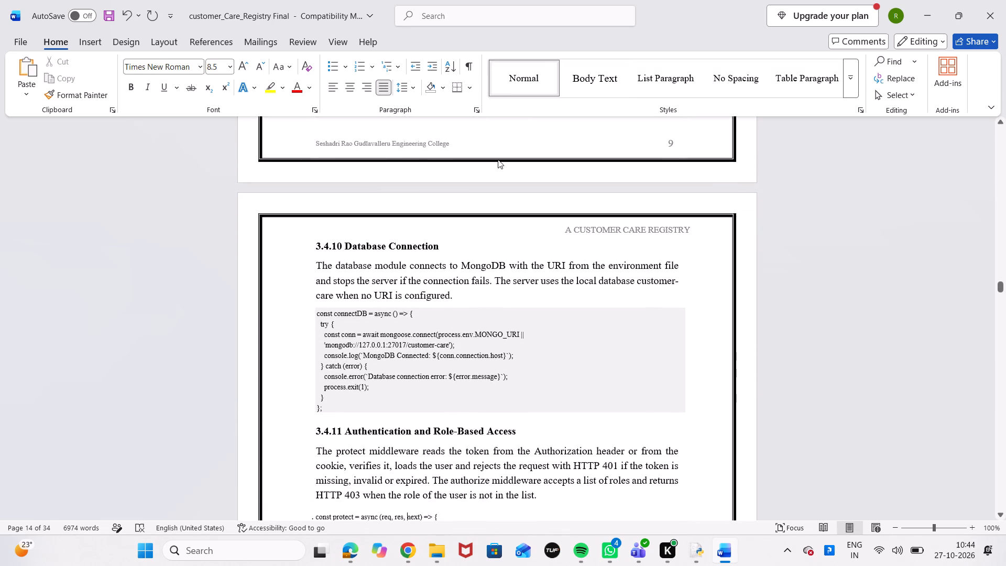
key("Down")
key("Down")
key("Down")
key("Down")
key("Down")
key("Down")
key("Down")
key("Down")
key("Down")
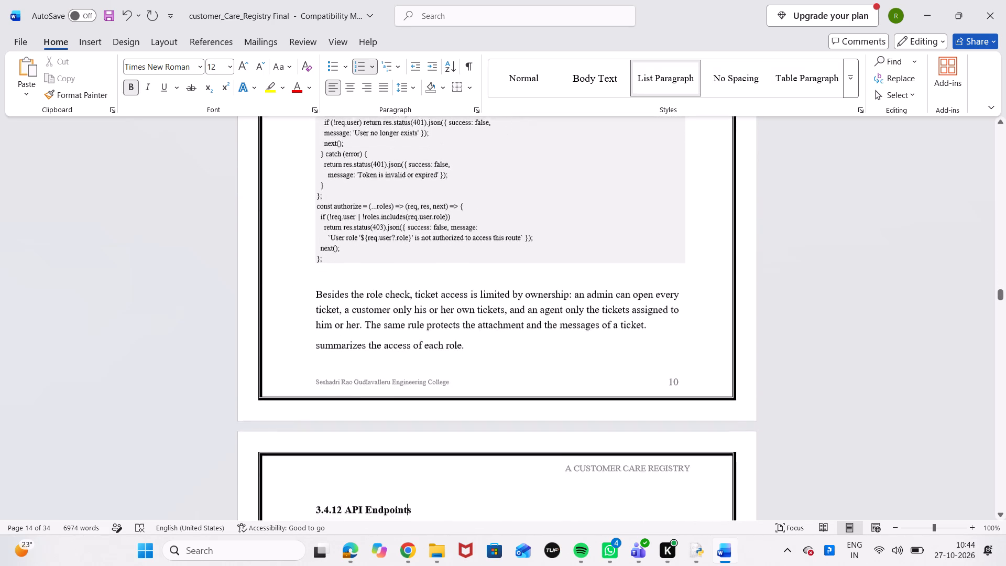
Inspect section 3.4.12 API Endpoints, including its introductory paragraph, table caption and all rows of Table 3.3, for spacing and layout errors.
key("Down")
key("Down")
key("Down")
key("Down")
key("Down")
key("Down")
key("Down")
key("Down")
key("Down")
key("Down")
key("Down")
key("Down")
key("Down")
key("Down")
key("Down")
key("Down")
key("Down")
key("Down")
key("Down")
key("Down")
key("Down")
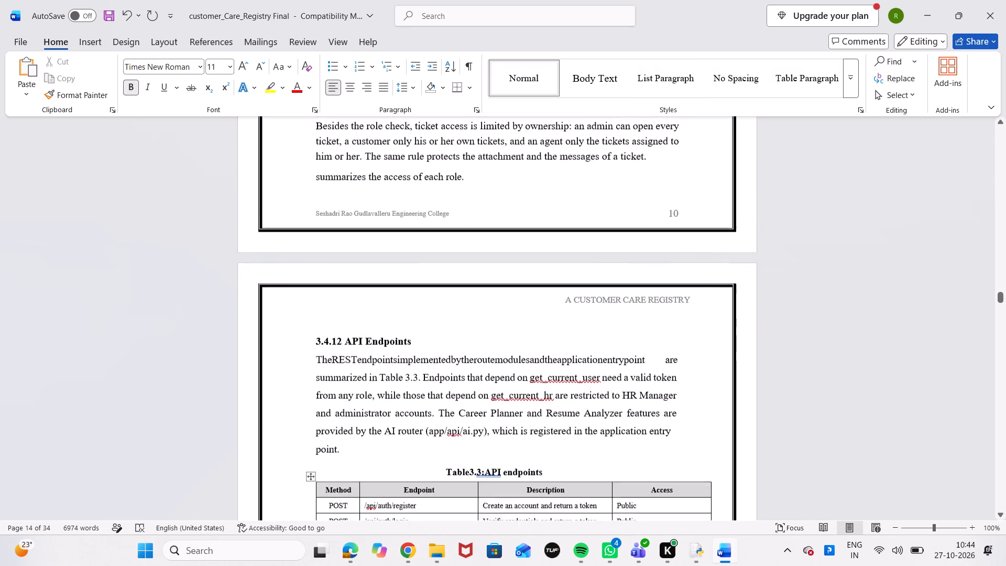
key("Down")
key("Down")
key("Down")
key("Down")
key("Down")
key("Down")
key("Down")
key("Down")
key("Down")
key("Down")
key("Down")
key("Down")
key("Down")
key("Down")
key("Down")
key("Down")
key("Down")
key("Down")
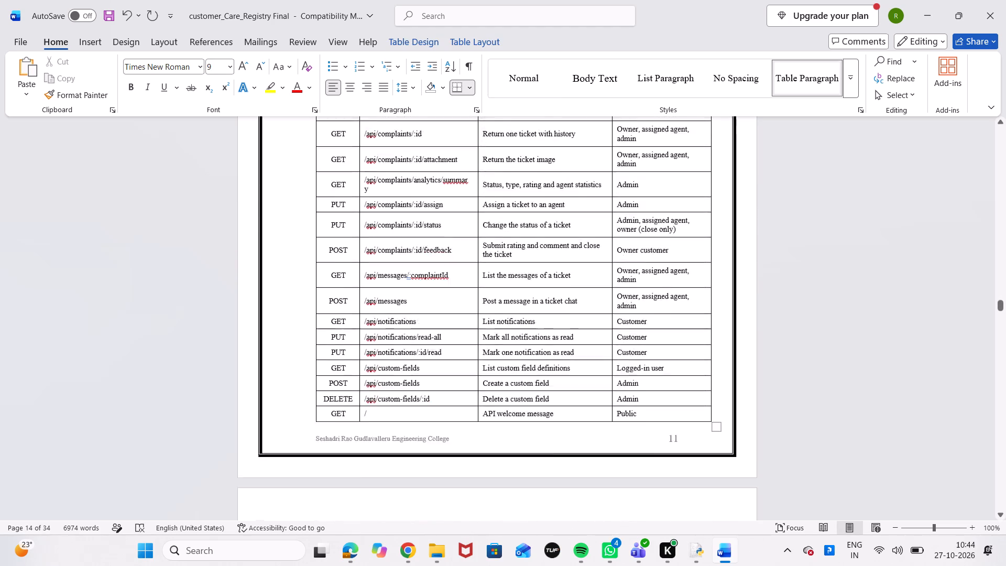
Review the headings, code blocks and numbered list from section 3.4.13 Ticket Assignment Endpoint through 3.4.21 Execution Steps, up to section 3.5.1 Database Schema.
key("Down")
key("Down")
key("Down")
key("Down")
key("Down")
key("Down")
key("Down")
key("Down")
key("Down")
key("Down")
key("Down")
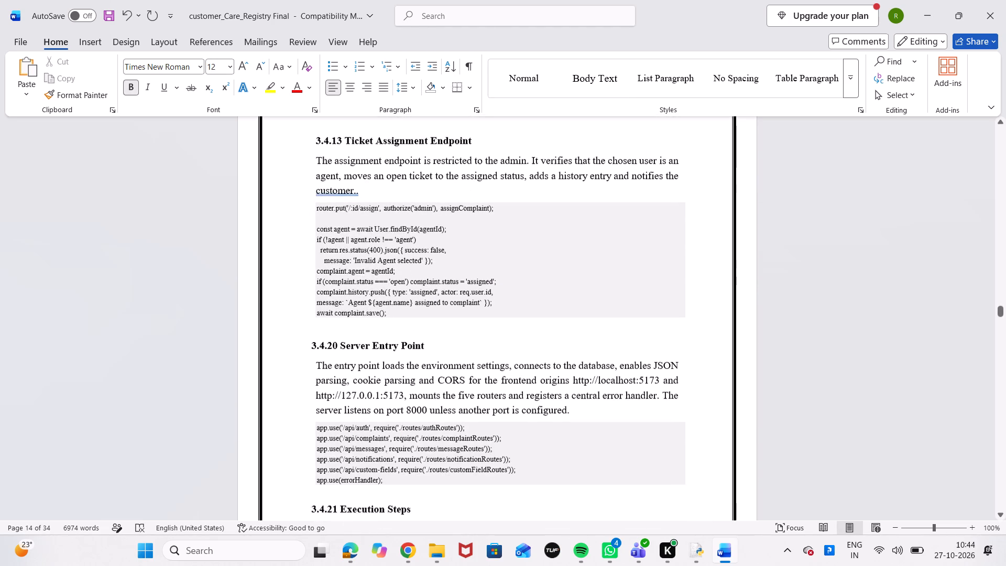
key("Down")
key("Down")
key("Down")
key("Down")
key("Down")
key("Down")
key("Down")
key("Down")
key("Down")
key("Down")
key("Down")
key("Down")
key("Down")
key("Down")
key("Down")
key("Down")
key("Down")
key("Down")
key("Down")
key("Down")
key("Down")
key("Down")
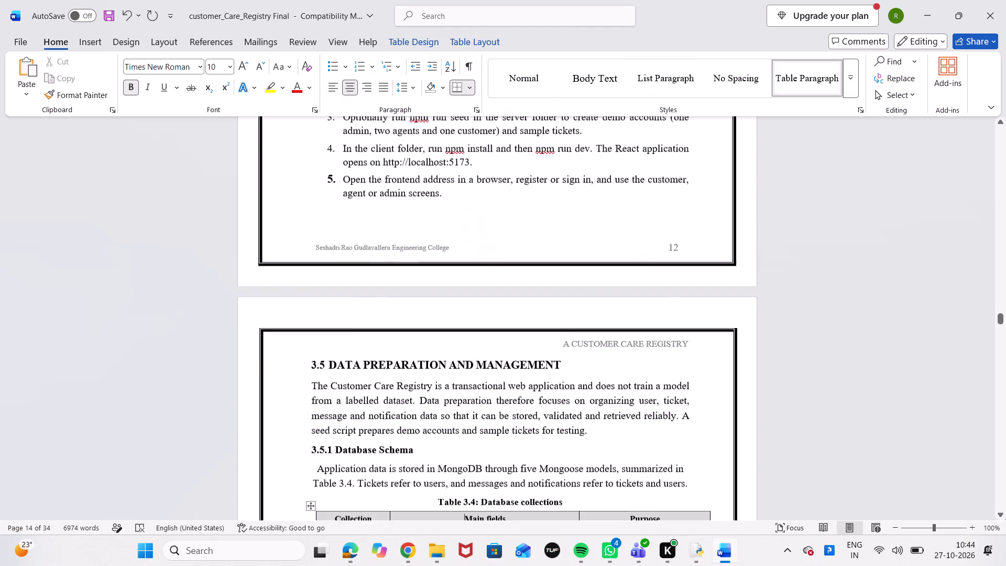
Review section 3.5 Data Preparation and Management, from Table 3.4 through 3.5.5 Privacy and Security, for spacing and layout errors.
key("Down")
key("Down")
key("Down")
key("Down")
key("Down")
key("Down")
key("Down")
key("Down")
key("Down")
key("Down")
key("Down")
key("Down")
key("Down")
key("Down")
key("Down")
key("Down")
key("Down")
key("Down")
key("Down")
key("Down")
key("Down")
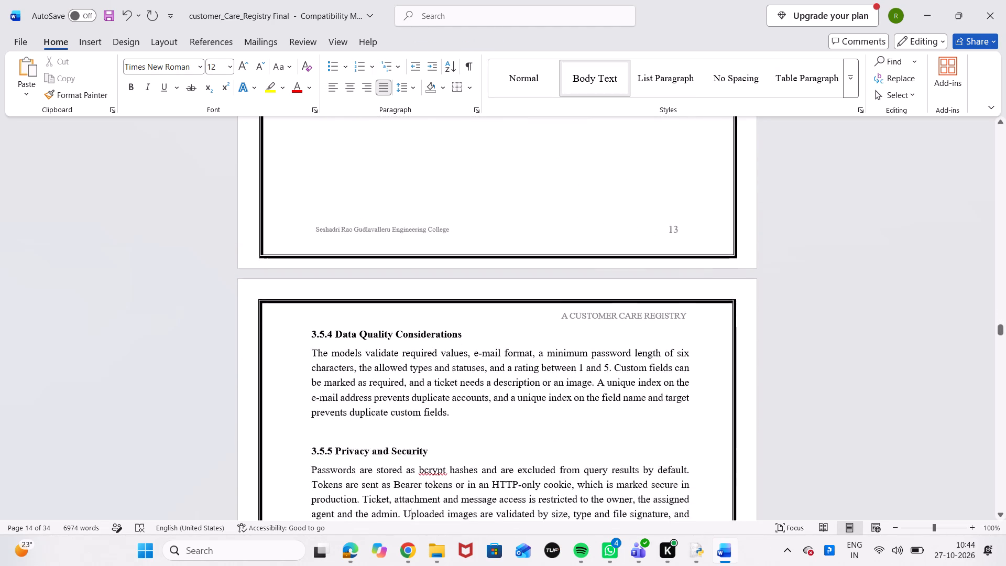
key("Down")
key("Down")
key("Down")
key("Down")
key("Down")
key("Down")
key("Down")
key("Down")
key("Down")
key("Down")
key("Down")
key("Down")
key("Down")
key("Down")
key("Down")
key("Down")
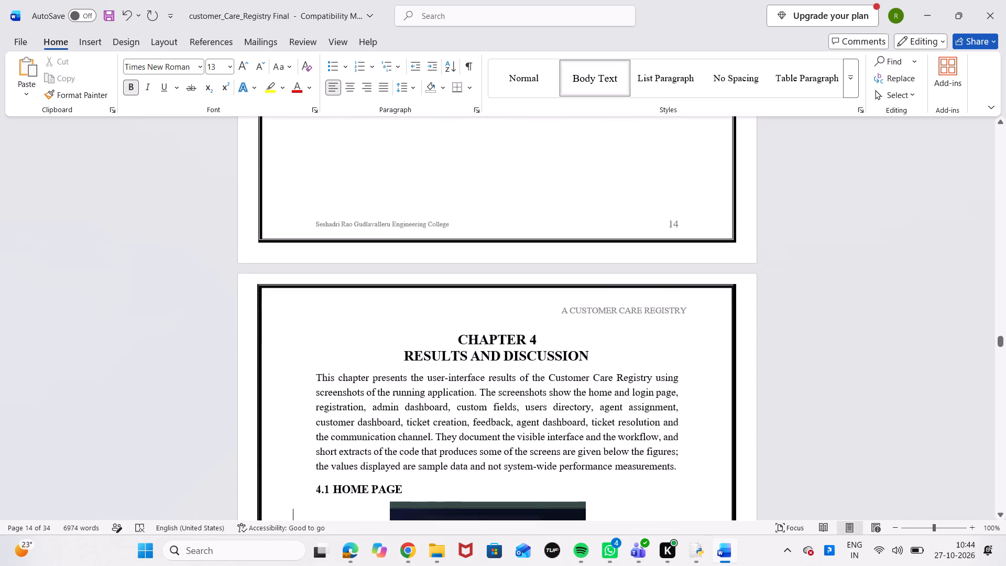
Check the Chapter 4 Results and Discussion heading and introduction, plus the figures, captions and text of 4.1 Home Page and 4.2 Registration Page.
key("Down")
key("Down")
key("Down")
key("Down")
key("Down")
key("Down")
key("Down")
key("Down")
key("Down")
key("Down")
key("Down")
key("Down")
key("Down")
key("Down")
key("Down")
key("Down")
key("Down")
key("Down")
key("Down")
key("Down")
key("Down")
key("Down")
key("Down")
key("Down")
key("Down")
key("Down")
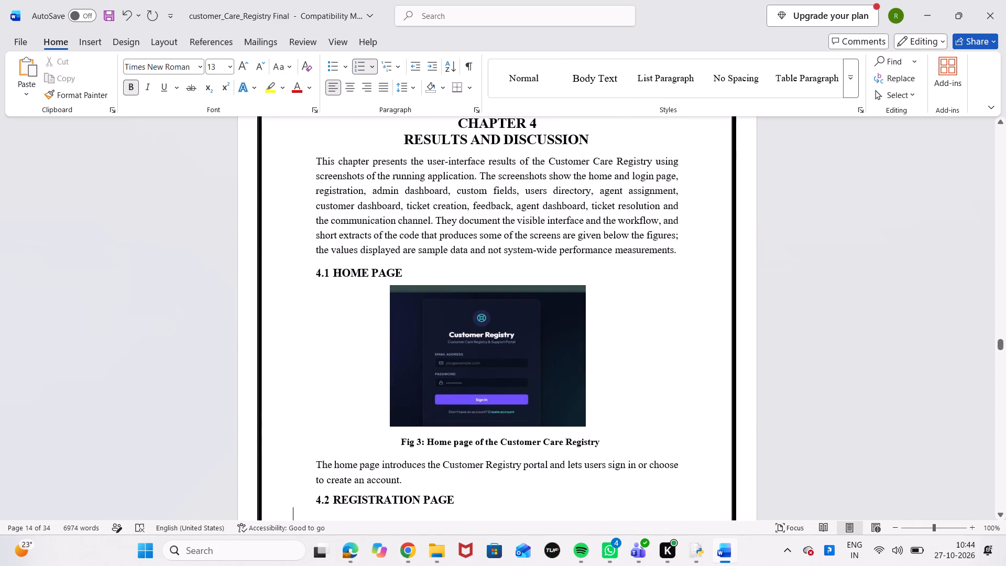
key("Down")
key("Down")
key("Down")
key("Down")
key("Down")
key("Down")
key("Down")
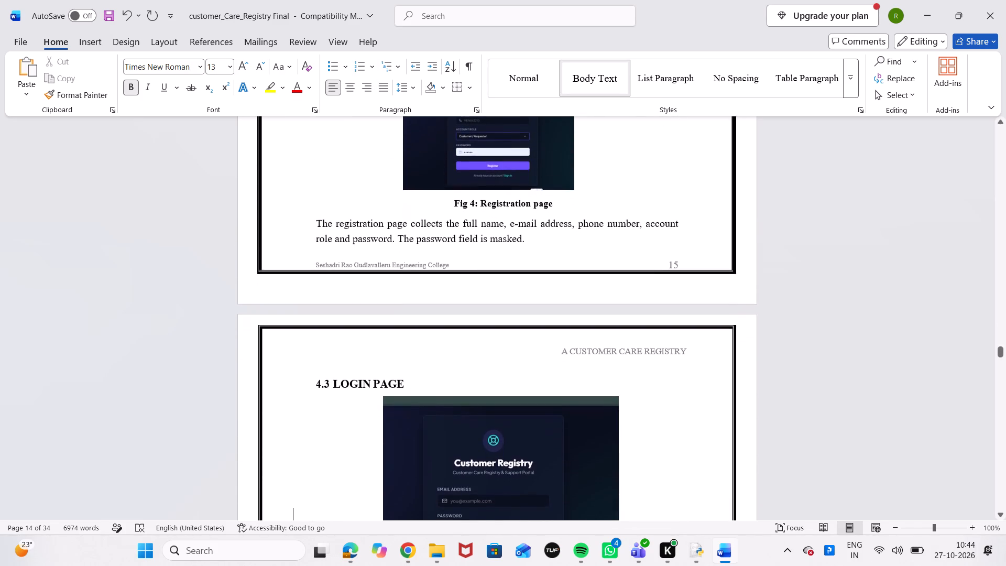
Inspect sections 4.3 Login Page and 4.4 Admin Dashboard, including the code extract and Fig 5 and Fig 6 captions, for alignment errors.
key("Down")
key("Down")
key("Down")
key("Down")
key("Down")
key("Down")
key("Down")
key("Down")
key("Down")
key("Down")
key("Down")
key("Down")
key("Down")
key("Down")
key("Down")
key("Down")
key("Down")
key("Down")
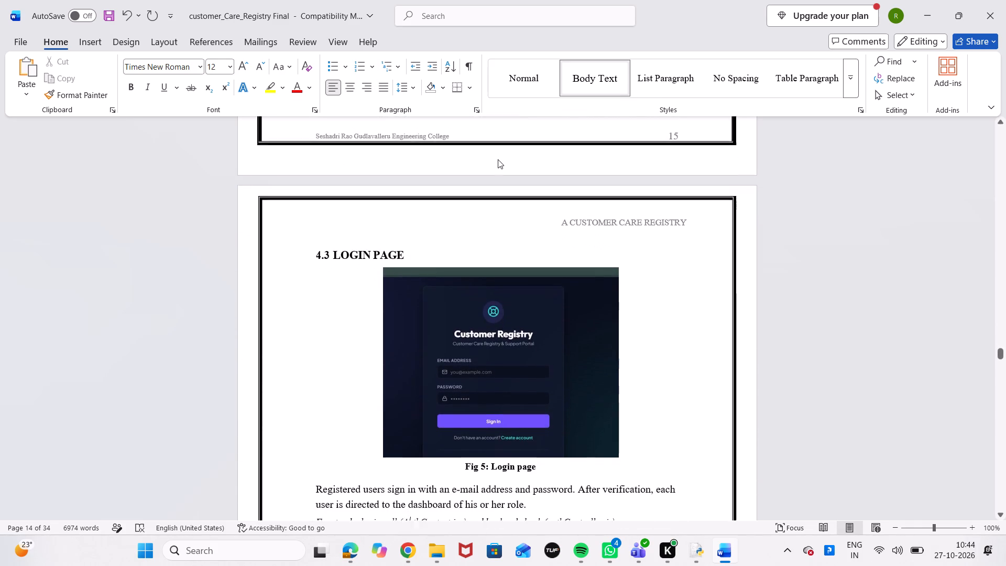
key("Down")
key("Down")
key("Down")
key("Down")
key("Down")
key("Down")
key("Down")
key("Down")
key("Down")
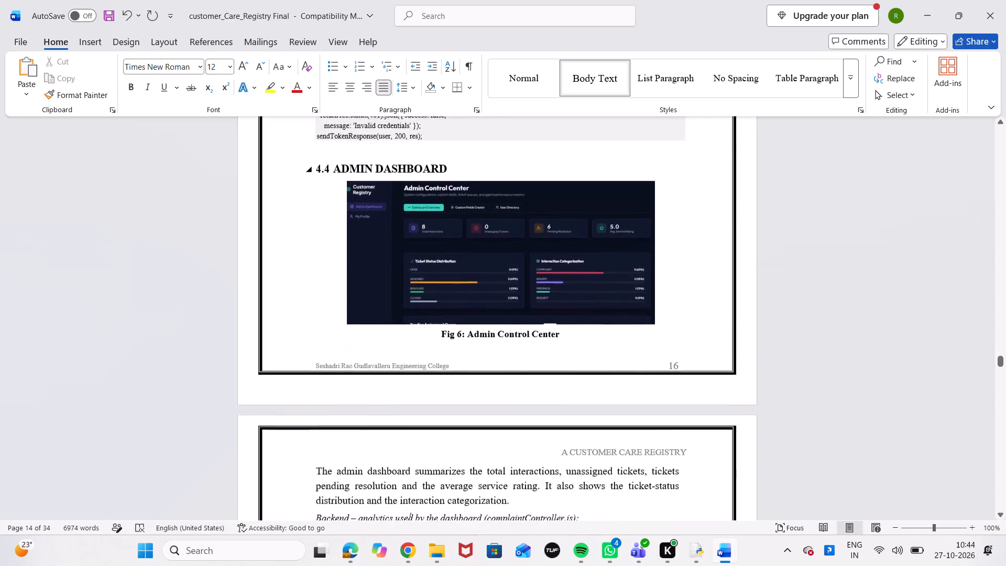
Examine the admin dashboard analytics code block and section 4.5 Custom Fields, including its figure, description and backend code, for formatting errors.
key("Down")
key("Down")
key("Down")
key("Down")
key("Down")
key("Down")
key("Down")
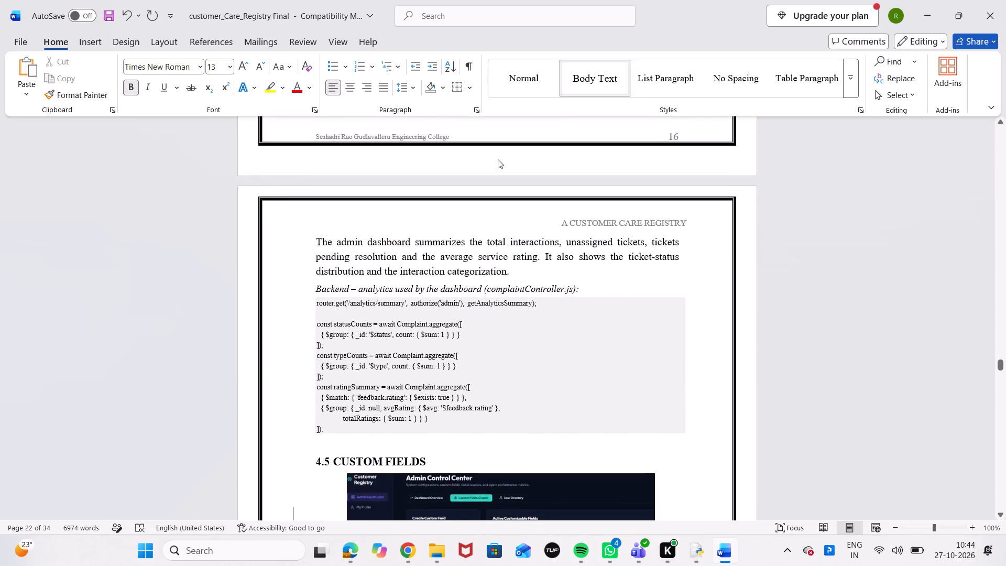
key("Down")
key("Down")
key("Down")
key("Down")
key("Down")
key("Down")
key("Down")
key("Down")
key("Down")
key("Down")
key("Down")
key("Down")
key("Down")
key("Down")
key("Down")
key("Down")
key("Down")
key("Down")
key("Down")
key("Down")
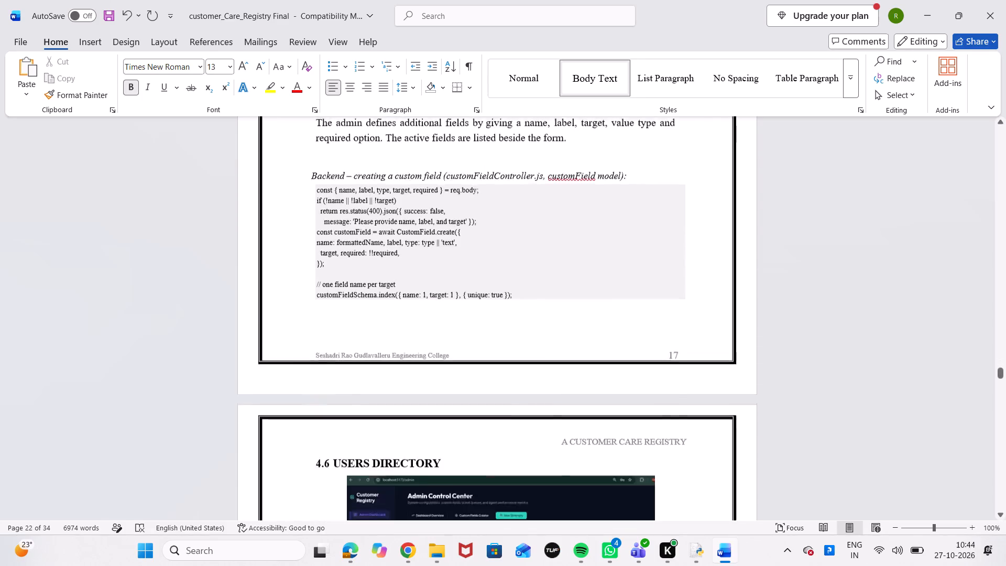
Review the headings, figures, captions and descriptions of sections 4.6 Users Directory, 4.7 Assigning an Agent and 4.8 Customer Dashboard for layout errors.
key("Down")
key("Down")
key("Down")
key("Down")
key("Down")
key("Down")
key("Down")
key("Down")
key("Down")
key("Down")
key("Down")
key("Down")
key("Down")
key("Down")
key("Down")
key("Down")
key("Down")
key("Down")
key("Down")
key("Down")
key("Down")
key("Down")
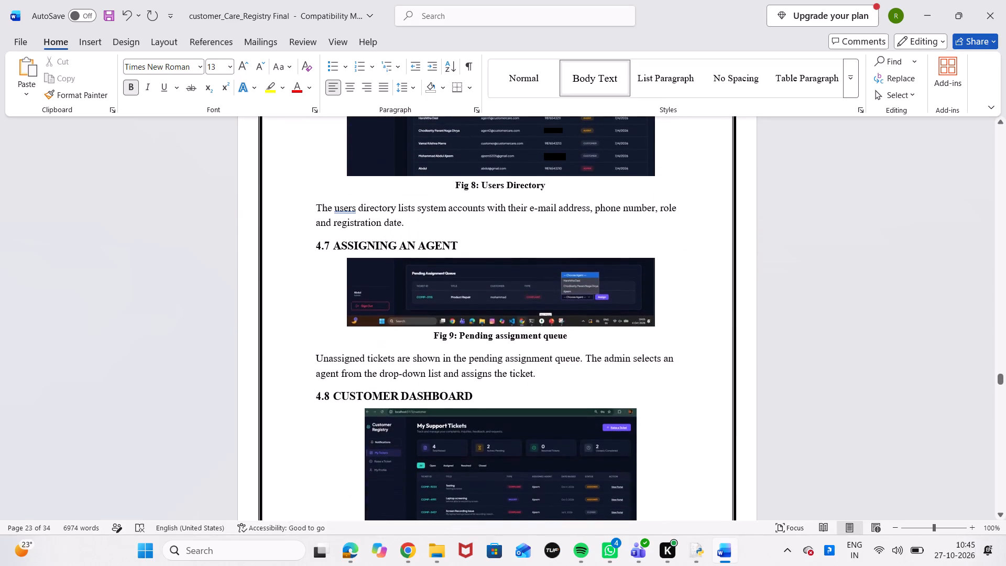
key("Down")
key("Down")
key("Down")
key("Down")
key("Down")
key("Down")
key("Down")
key("Down")
key("Down")
key("Down")
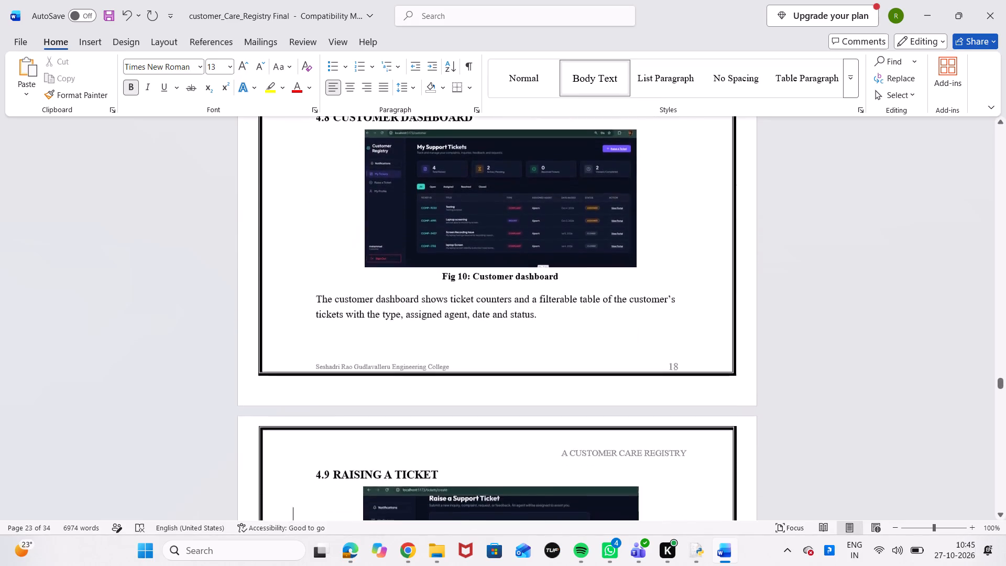
Check section 4.9 Raising a Ticket, including its heading, ticket form figure and page spacing, for layout errors.
key("Down")
key("Down")
key("Down")
key("Down")
key("Down")
key("Down")
key("Down")
key("Down")
key("Down")
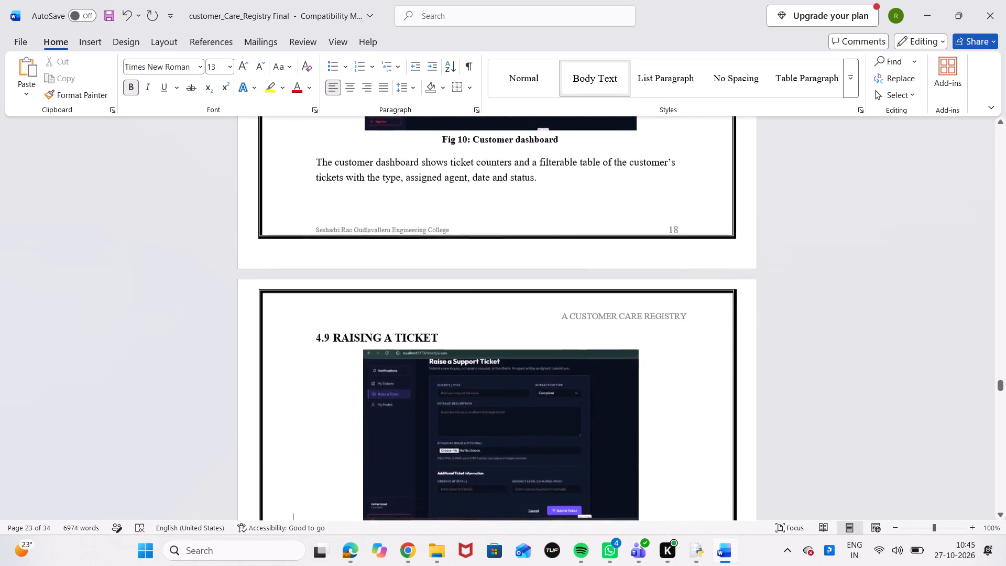
key("Down")
key("Down")
key("Down")
key("Down")
key("Down")
key("Down")
key("Down")
key("Down")
key("Down")
key("Down")
key("Down")
key("Down")
key("Down")
key("Down")
key("Down")
key("Down")
key("Down")
key("Down")
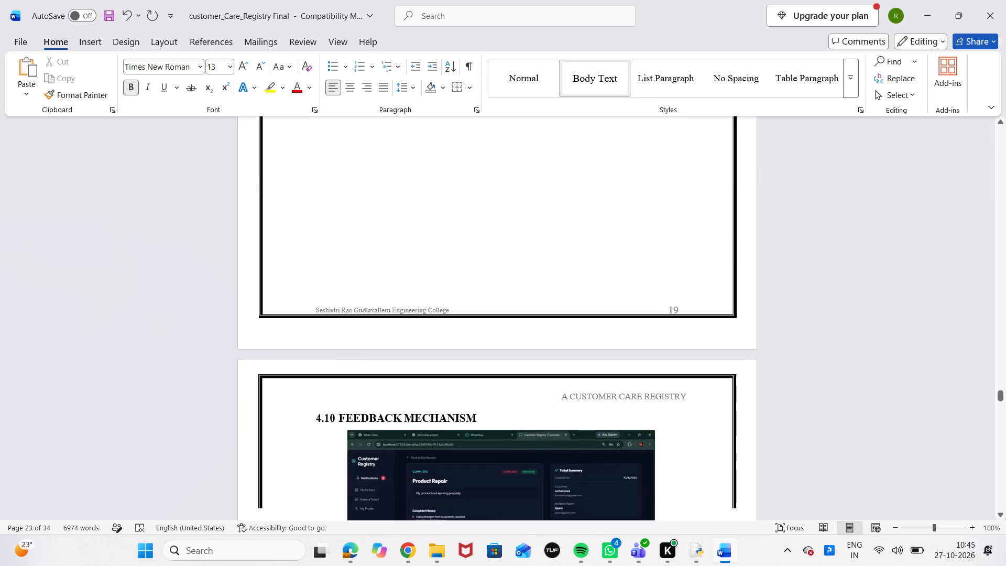
Inspect the 4.10 Feedback Mechanism heading and the ticket details figure for alignment problems.
key("Down")
key("Down")
key("Down")
key("Down")
key("Down")
key("Down")
key("Down")
key("Down")
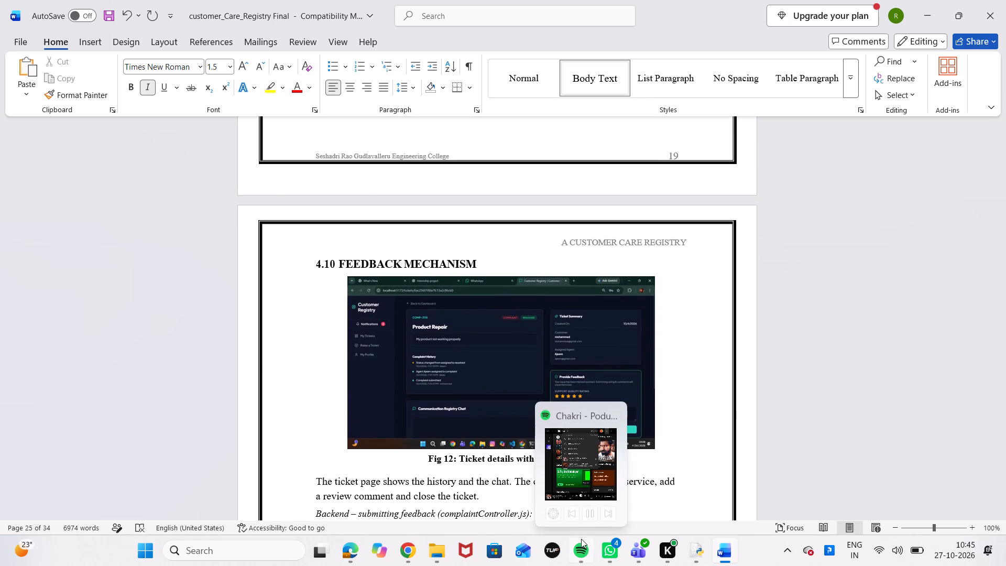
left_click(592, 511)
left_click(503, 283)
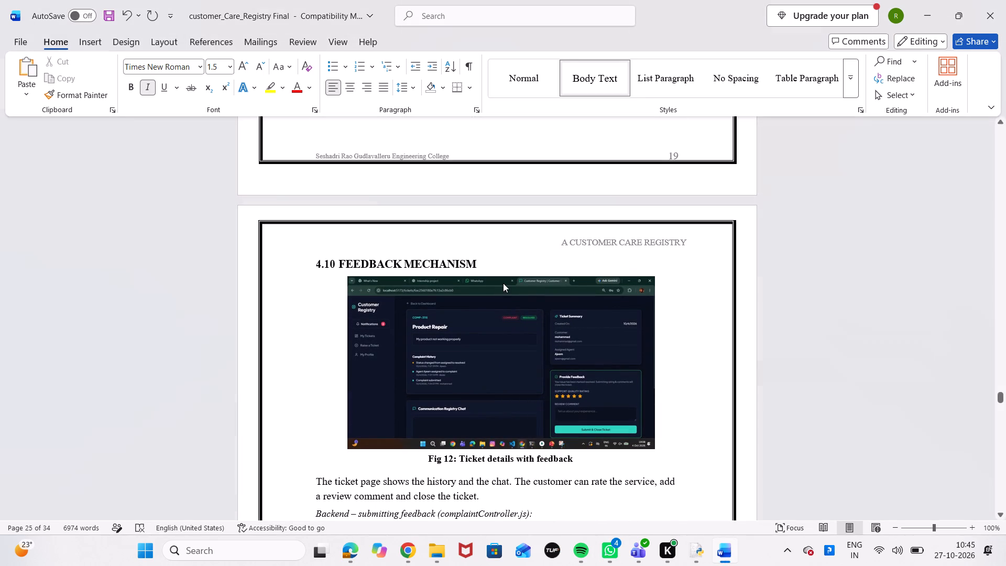
Examine the Fig 12 caption, description and complaintController.js feedback code of section 4.10 for formatting errors.
key("Down")
key("Down")
key("Down")
key("Down")
key("Down")
key("Down")
key("Down")
key("Down")
key("Down")
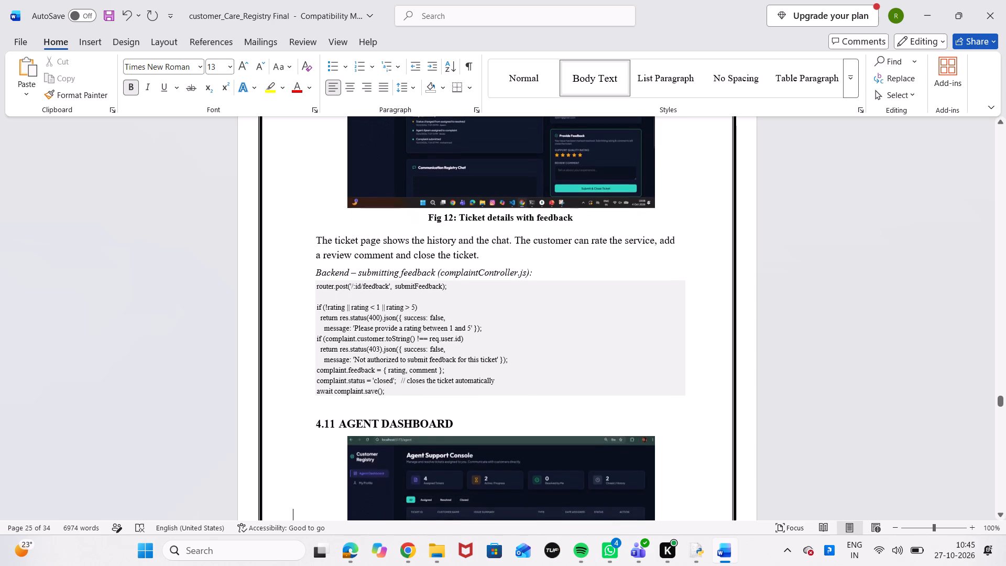
Review section 4.11 Agent Dashboard, including its heading, Fig 13 caption and description, for spacing and alignment errors.
key("Down")
key("Down")
key("Down")
key("Down")
key("Down")
key("Down")
key("Down")
key("Down")
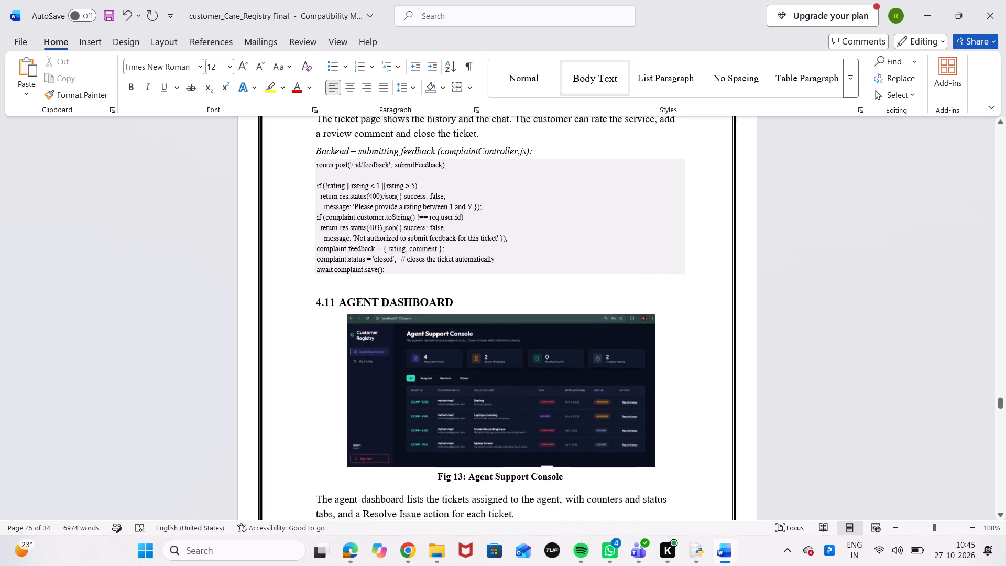
key("Down")
key("Down")
key("Down")
key("Down")
key("Down")
key("Down")
key("Down")
key("Down")
key("Down")
key("Down")
key("Down")
key("Down")
key("Down")
key("Down")
key("Down")
key("Down")
key("Down")
key("Down")
key("Down")
key("Down")
key("Down")
key("Down")
key("Down")
key("Down")
key("Down")
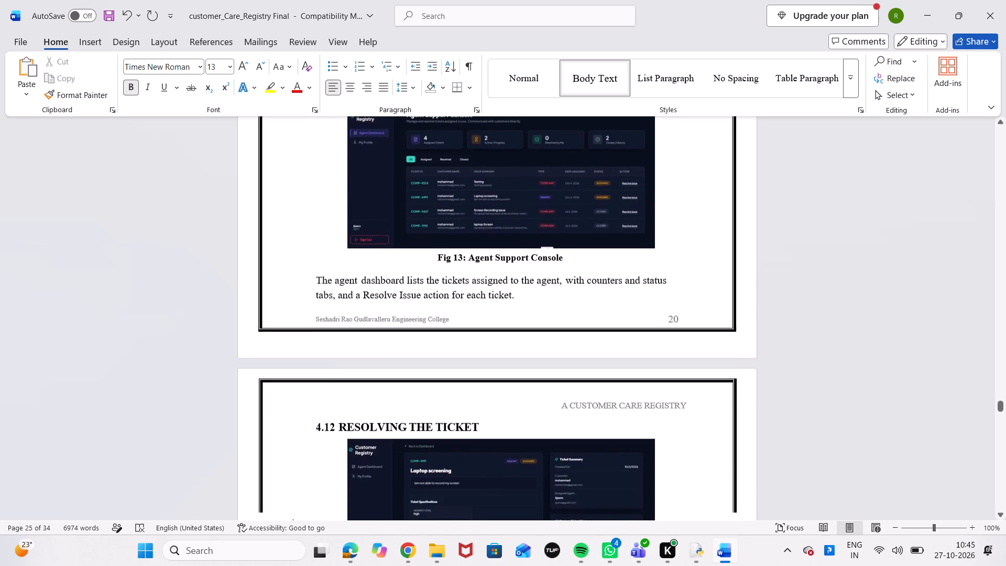
Inspect the headings, figures, captions and text of sections 4.12 Resolving the Ticket and 4.13 Communication Channel for layout errors.
key("Down")
key("Down")
key("Down")
key("Down")
key("Down")
key("Down")
key("Down")
key("Down")
key("Down")
key("Down")
key("Down")
key("Down")
key("Down")
key("Down")
key("Down")
key("Down")
key("Down")
key("Down")
key("Down")
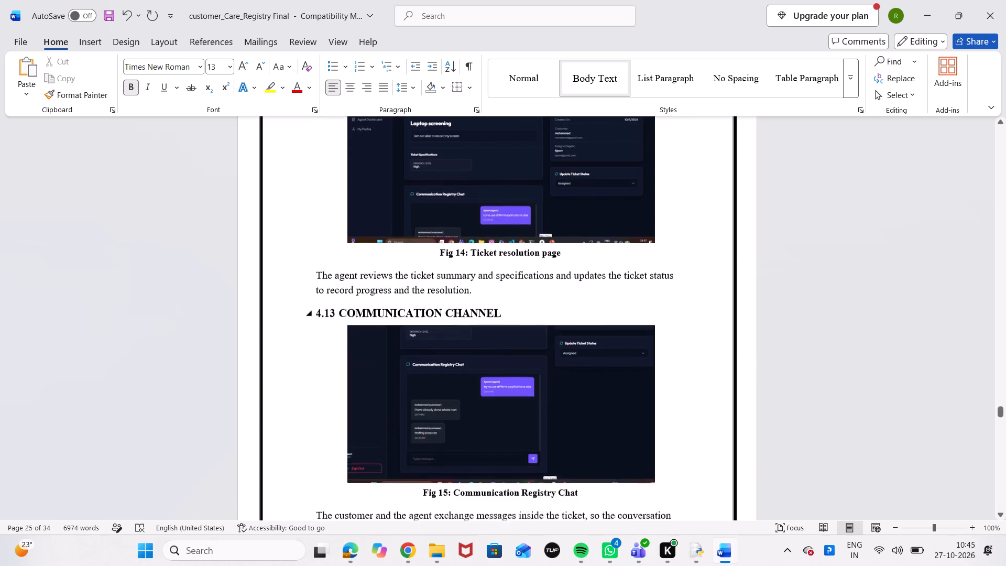
Check section 4.14 Testing and Validation, including its introduction, the Table 4.1 test cases and the table caption, for formatting errors.
key("Down")
key("Down")
key("Down")
key("Down")
key("Down")
key("Down")
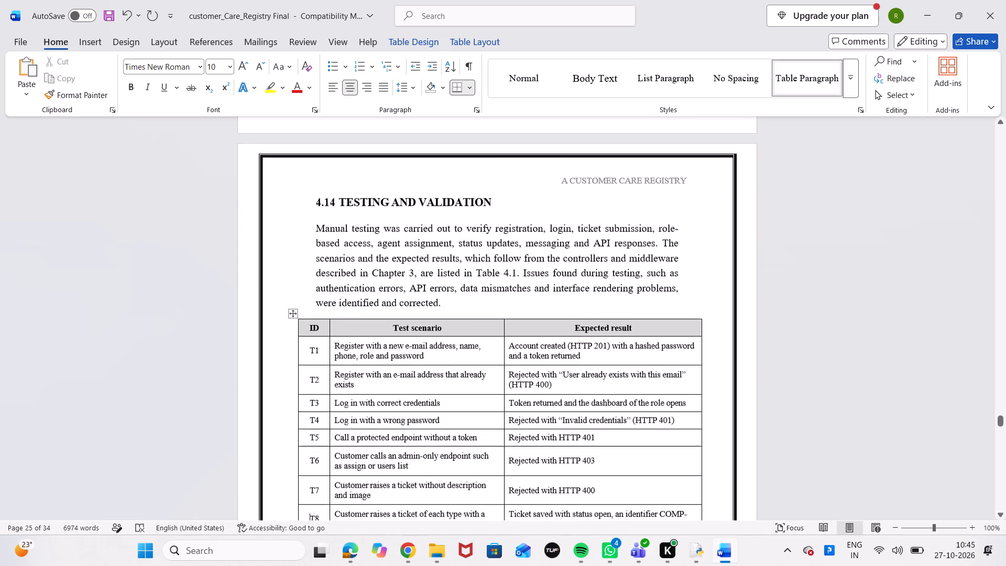
key("Down")
key("Down")
key("Down")
key("Down")
key("Down")
key("Down")
key("Down")
key("Down")
key("Down")
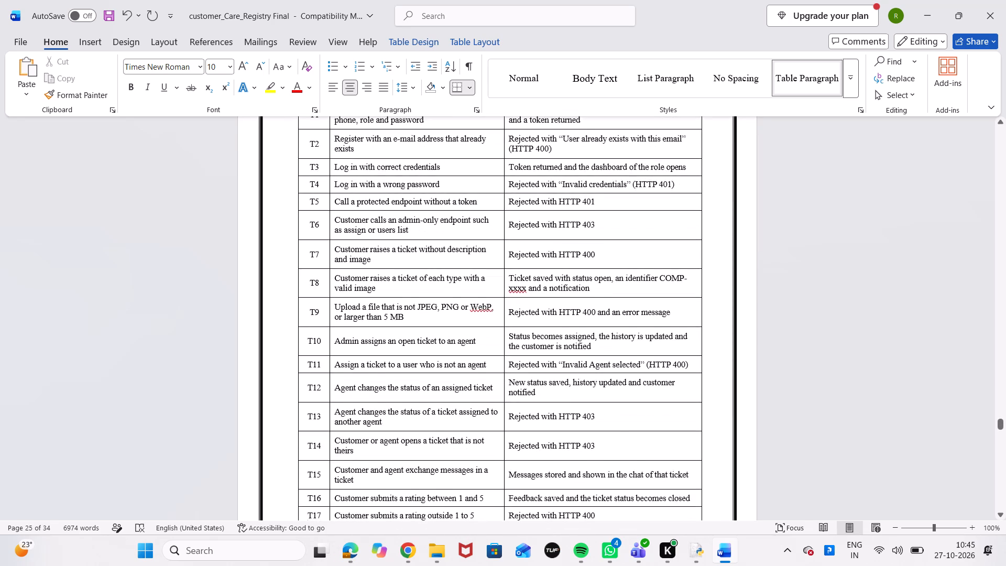
key("Down")
key("Down")
key("Down")
key("Down")
key("Down")
key("Down")
key("Down")
key("Down")
key("Down")
key("Down")
key("Down")
key("Down")
key("Down")
key("Down")
key("Down")
key("Down")
key("Down")
key("Down")
key("Down")
key("Down")
key("Down")
key("Down")
key("Down")
key("Down")
key("Down")
key("Down")
key("Down")
key("Down")
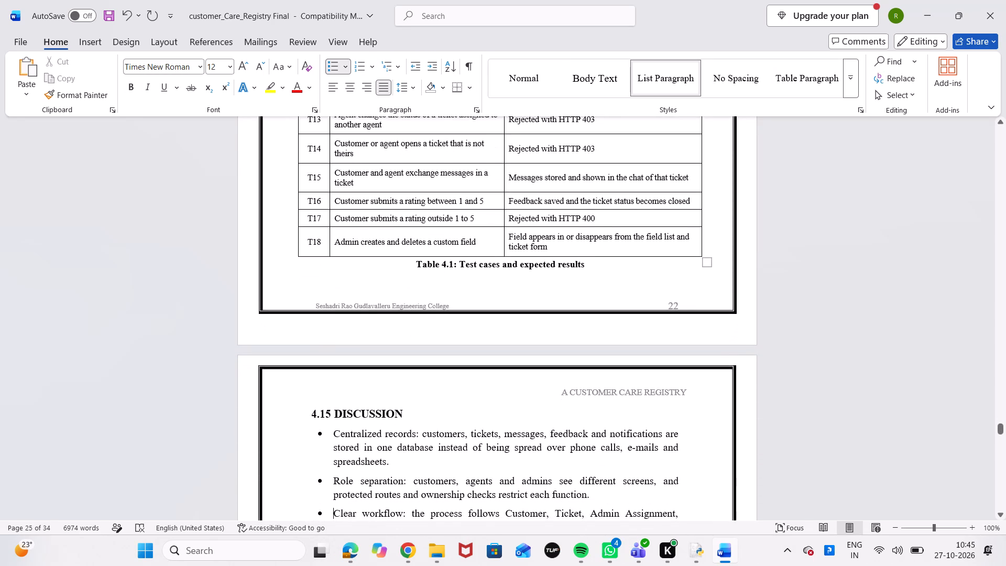
Review the 4.15 Discussion bullet list and the Chapter 5 Conclusion headings and opening paragraphs for spacing and alignment errors.
key("Down")
key("Down")
key("Down")
key("Down")
key("Down")
key("Down")
key("Down")
key("Down")
key("Down")
key("Down")
key("Down")
key("Down")
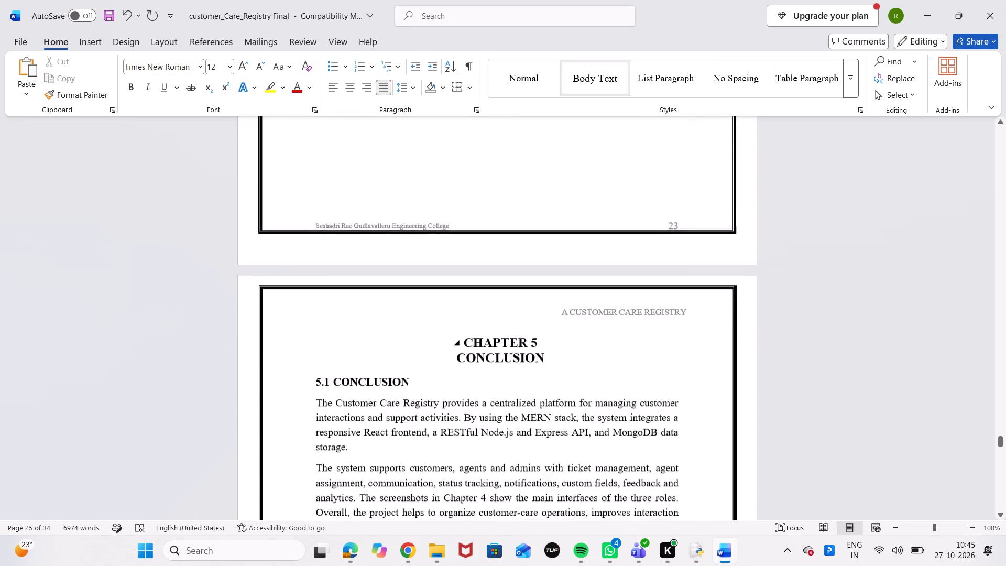
Review the rest of the 5.1 Conclusion text and the 5.2 Limitations bullet list for spacing and alignment errors.
key("Down")
key("Down")
key("Down")
key("Down")
key("Down")
key("Down")
key("Down")
key("Down")
key("Down")
key("Down")
key("Down")
key("Down")
key("Down")
key("Down")
key("Down")
key("Down")
key("Down")
key("Down")
key("Down")
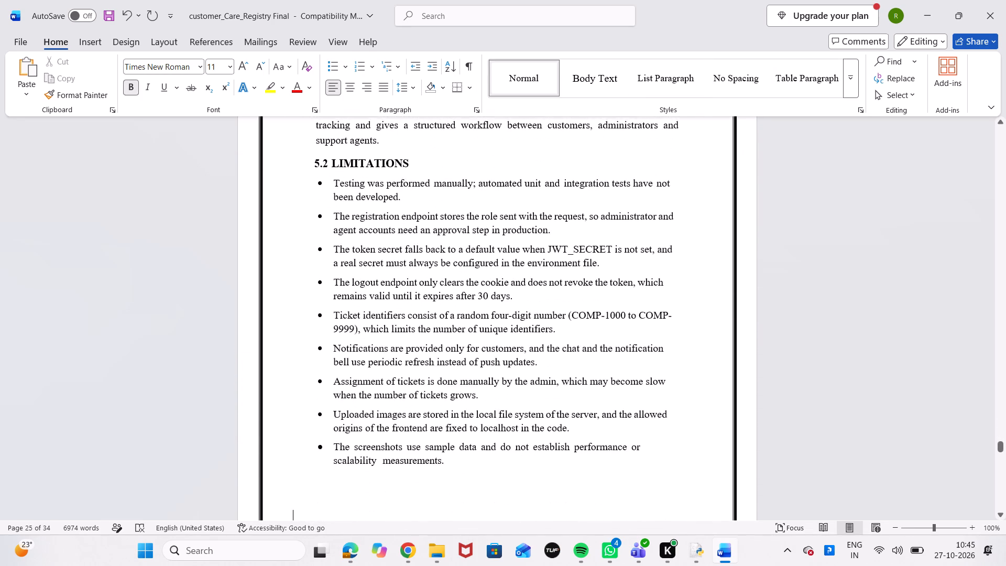
Inspect the 5.3 Future Scope numbered list and the start of the References page for layout errors.
key("Down")
key("Down")
key("Down")
key("Down")
key("Down")
key("Down")
key("Down")
key("Down")
key("Down")
key("Down")
key("Down")
key("Down")
key("Down")
key("Down")
key("Down")
key("Down")
key("Down")
key("Down")
key("Up")
key("Up")
key("Up")
key("Up")
key("Up")
key("Up")
key("Up")
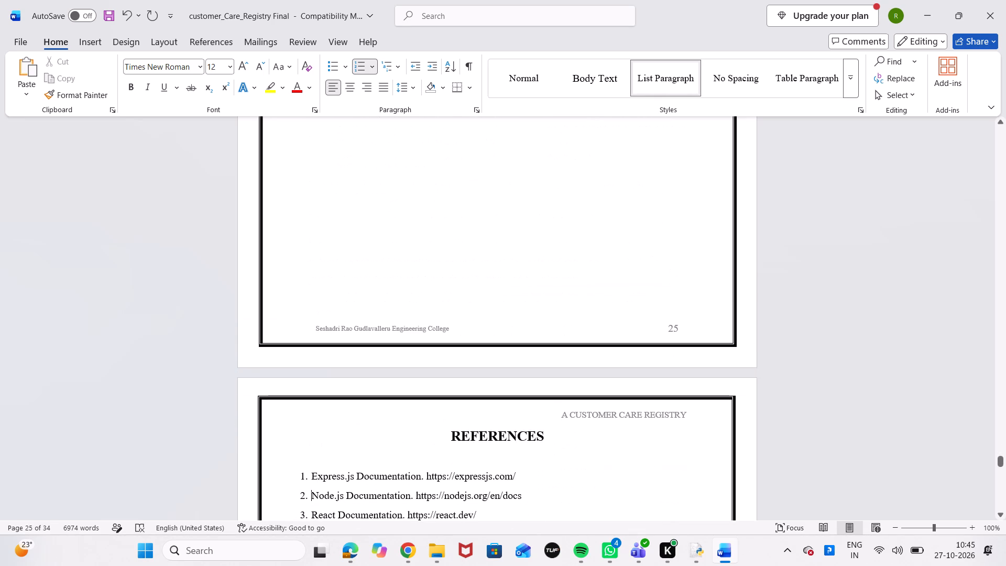
key("Up")
key("Up")
key("Up")
key("Up")
key("Up")
key("Up")
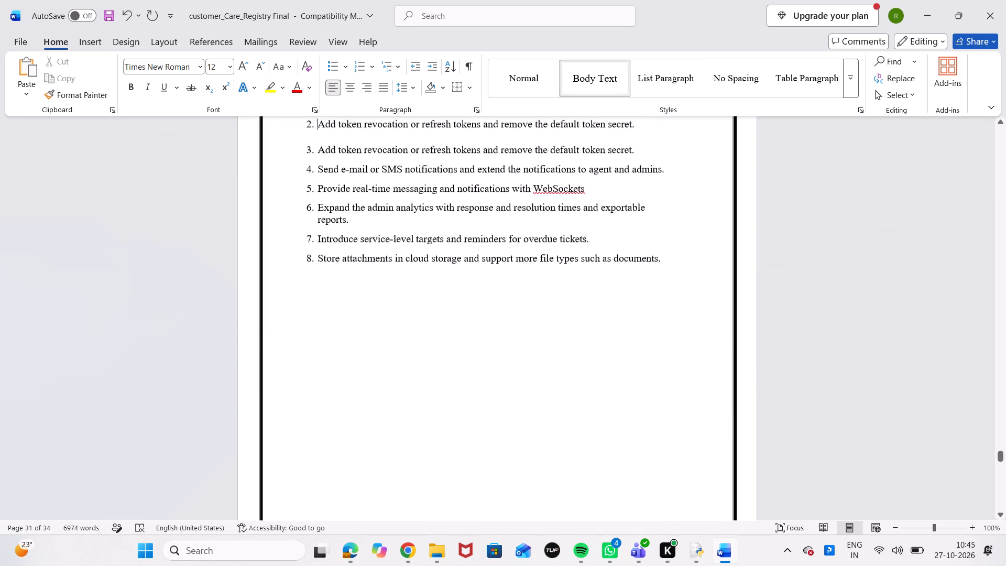
key("Up")
key("Up")
key("Up")
key("Up")
Recheck the 5.3 Future Scope list and the References page, continuing to the start of the Program Outcomes page.
key("Down")
key("Down")
key("Down")
key("Down")
key("Down")
key("Down")
key("Down")
key("Down")
key("Down")
key("Down")
key("Down")
key("Down")
key("Down")
key("Down")
key("Down")
key("Down")
key("Down")
key("Down")
key("Down")
key("Down")
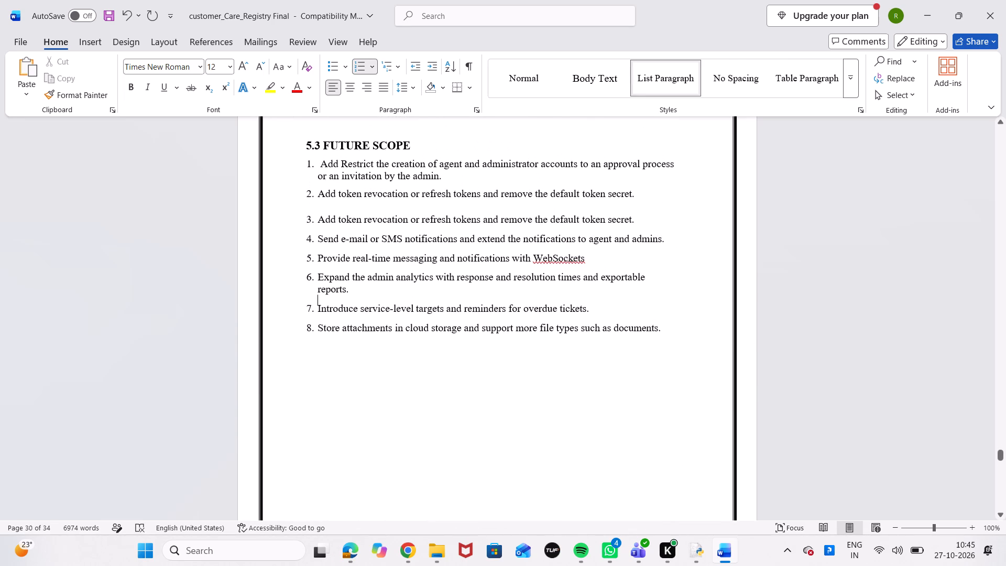
key("Down")
key("Down")
key("Down")
key("Down")
key("Down")
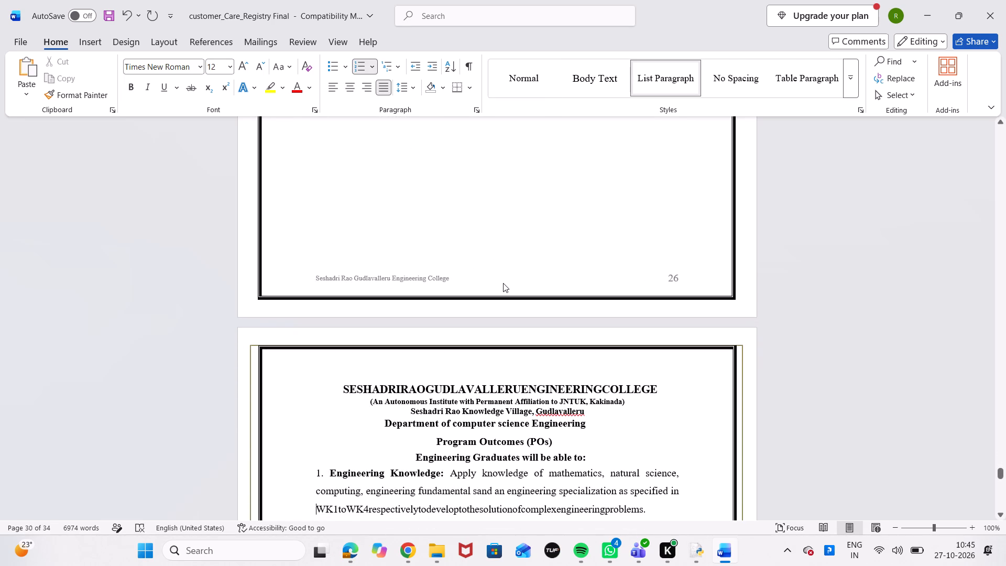
Insert the missing spaces in the Program Outcomes page's college heading so it reads "SESHADRI RAO GUDLAVALLERU ENGINEERING COLLEGE".
key("Up")
key("Up")
key("Up")
key("Up")
key("Up")
key("Up")
key("Up")
key("Up")
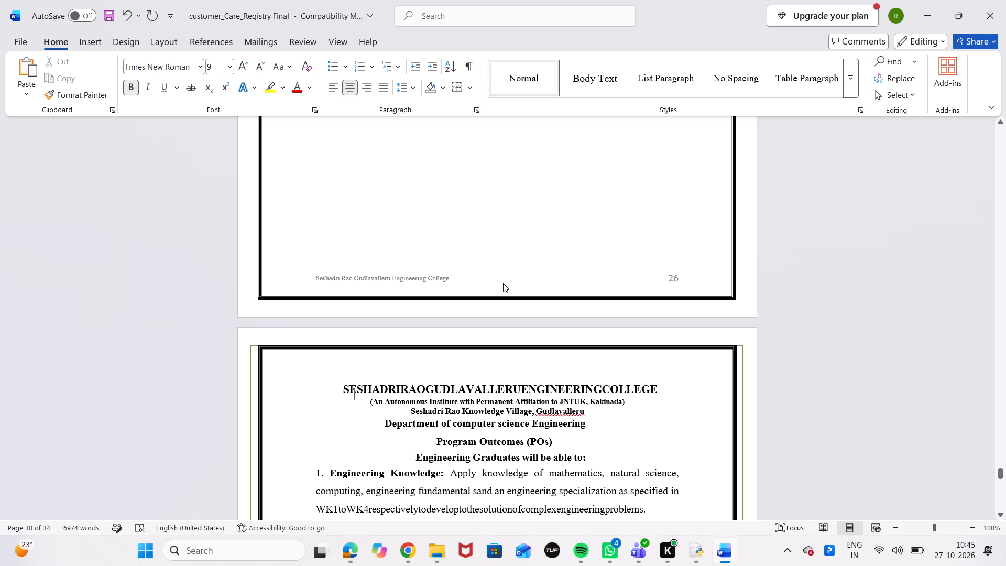
key("Up")
key("Right")
key("Right")
key("Right")
key("Right")
key("Right")
key("Right")
key("Right")
key("Right")
key("Right")
key("space")
key("Right")
key("Right")
key("Right")
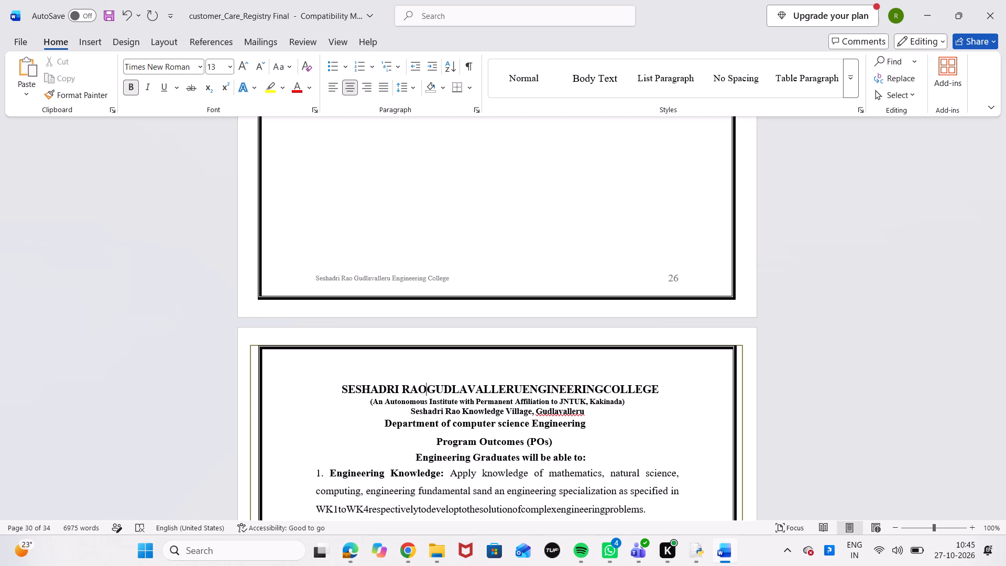
key("space")
key("Right")
key("Right")
key("Right")
key("Right")
key("Right")
key("Right")
key("Right")
key("Right")
key("Right")
key("Right")
key("Right")
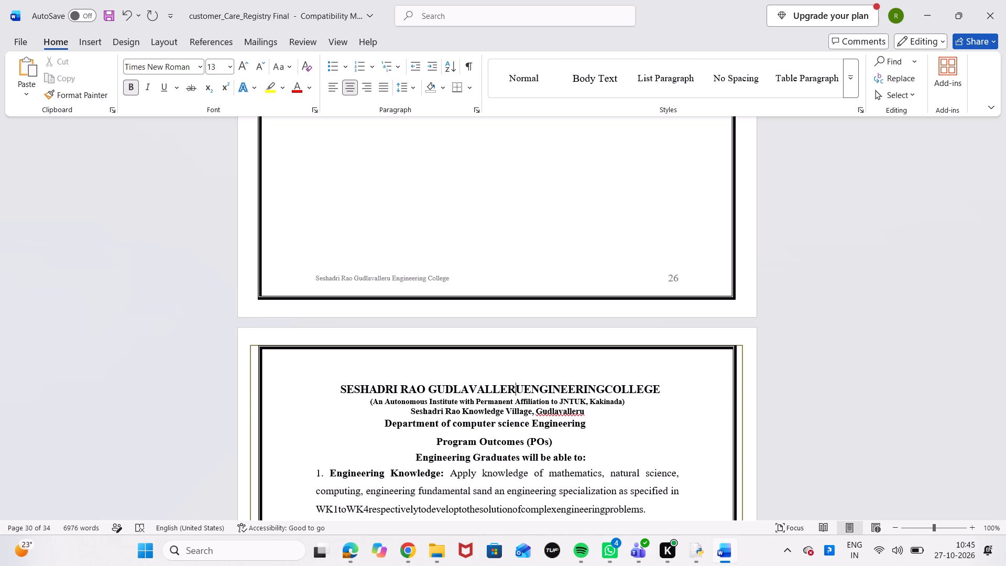
key("Right")
key("Right")
key("Down")
key("Up")
key("Left")
key("space")
key("Right")
key("Right")
key("Right")
key("Right")
key("Right")
key("Right")
key("Right")
key("Right")
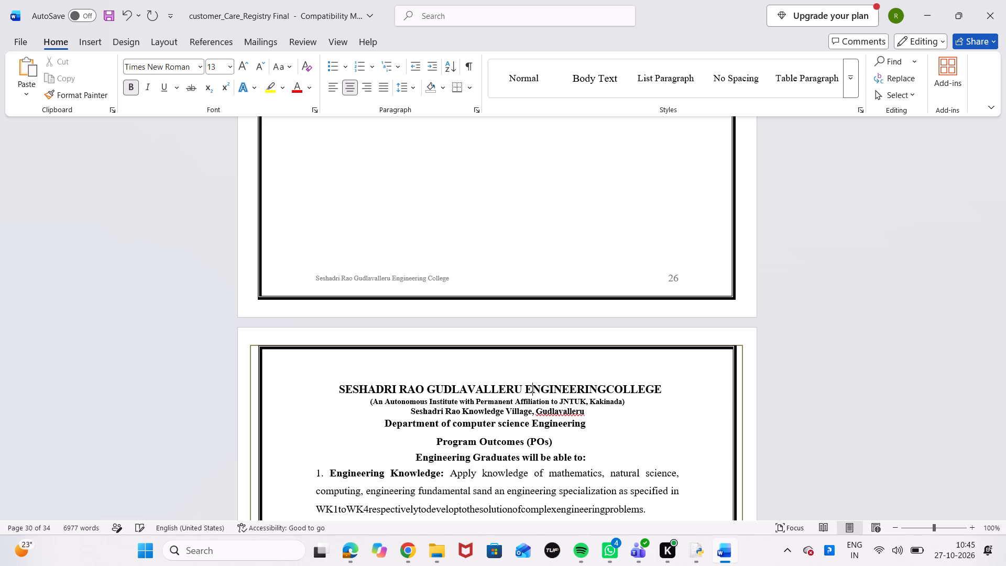
key("Right")
key("Right")
key("Right")
key("space")
Review the Program Outcomes page's subheadings and its first outcomes, from Engineering Knowledge to Design/Development of Solutions, for spacing errors.
key("Down")
key("Down")
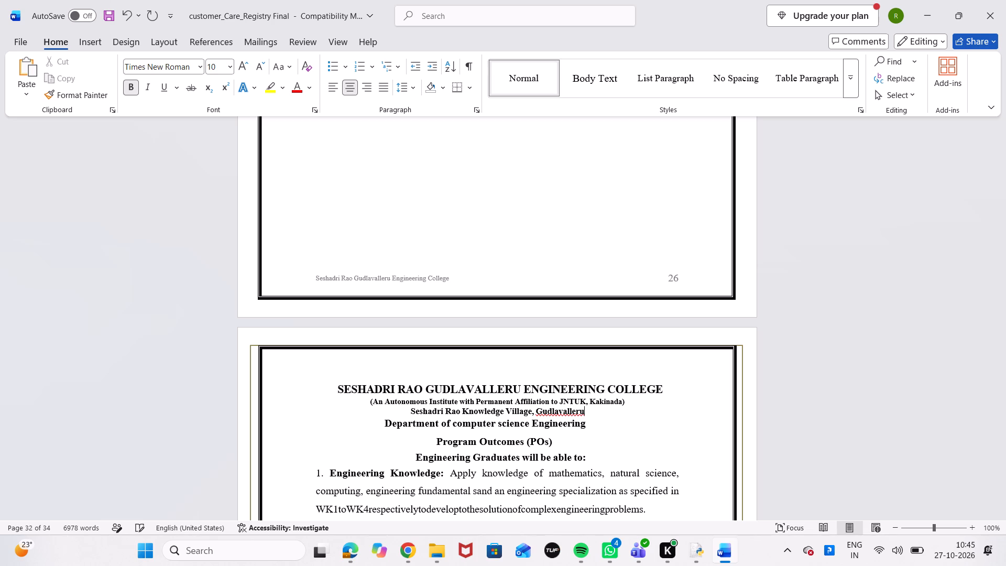
key("Down")
key("Down")
key("Down")
key("Down")
key("Down")
key("Down")
key("Down")
key("Down")
key("Down")
key("Down")
key("Down")
key("Down")
key("Down")
key("Down")
key("Down")
key("Down")
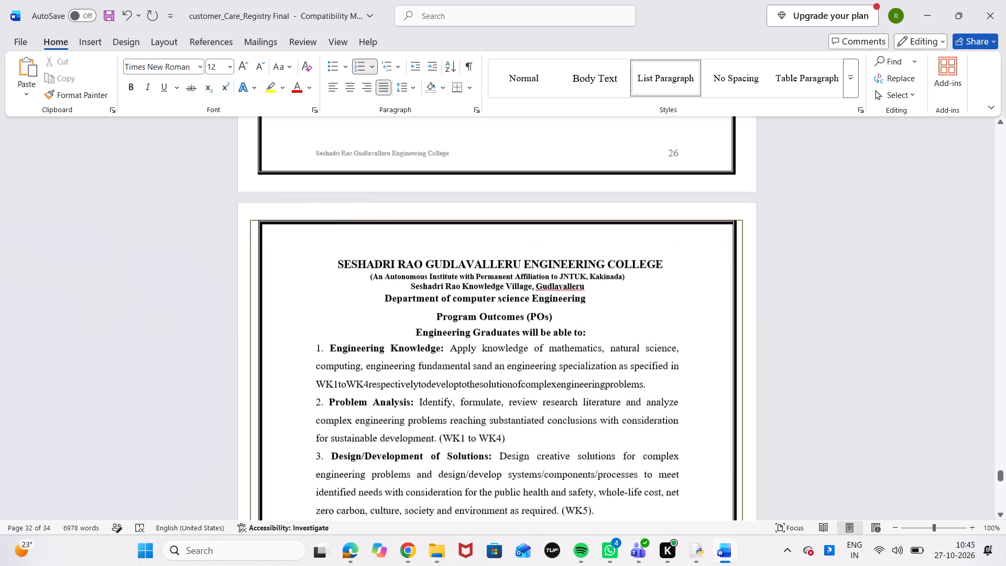
Review the remaining Program Outcomes, from Conduct Investigations of Complex Problems to Life-Long Learning, for spacing and layout errors.
key("Down")
key("Down")
key("Down")
key("Down")
key("Down")
key("Down")
key("Down")
key("Down")
key("Down")
key("Down")
key("Down")
key("Down")
key("Down")
key("Down")
key("Down")
key("Down")
key("Down")
key("Down")
key("Down")
key("Down")
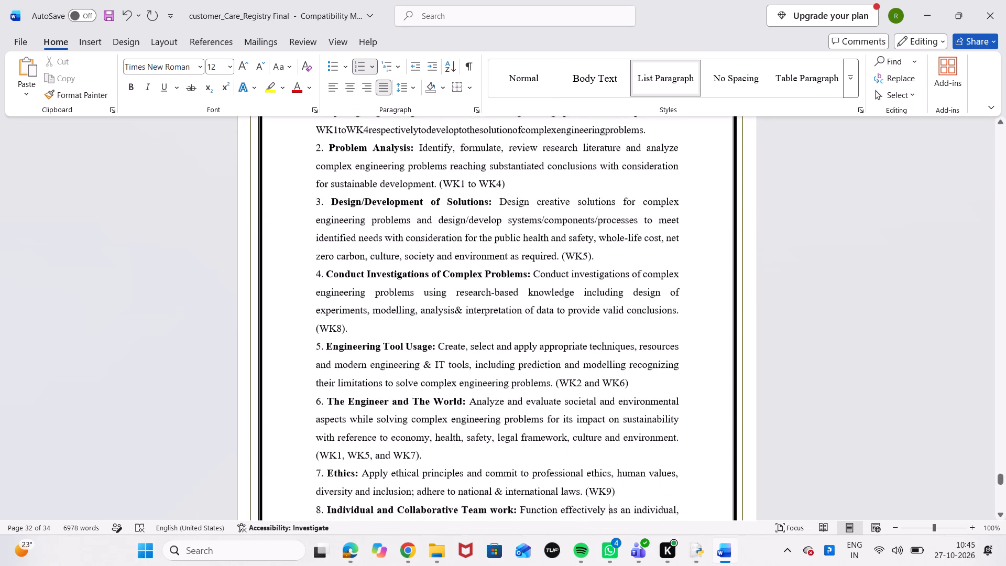
key("Down")
key("Down")
key("Down")
key("Down")
key("Down")
key("Down")
key("Down")
key("Down")
key("Down")
key("Down")
key("Down")
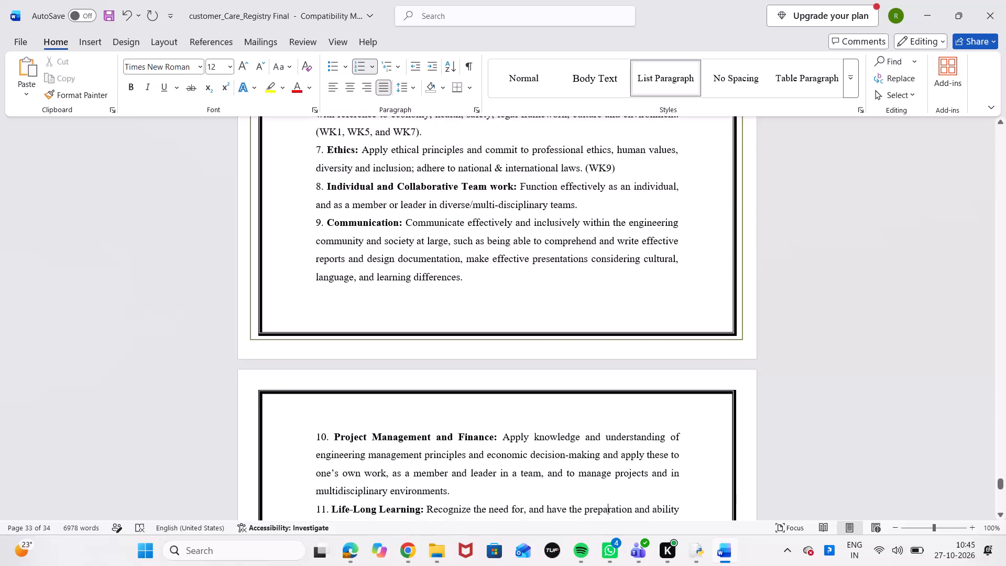
Check the Project Proforma page's classification table, Industry Internship Outcomes, Mapping Table and closing note for spacing and layout errors.
key("Down")
key("Down")
key("Down")
key("Down")
key("Down")
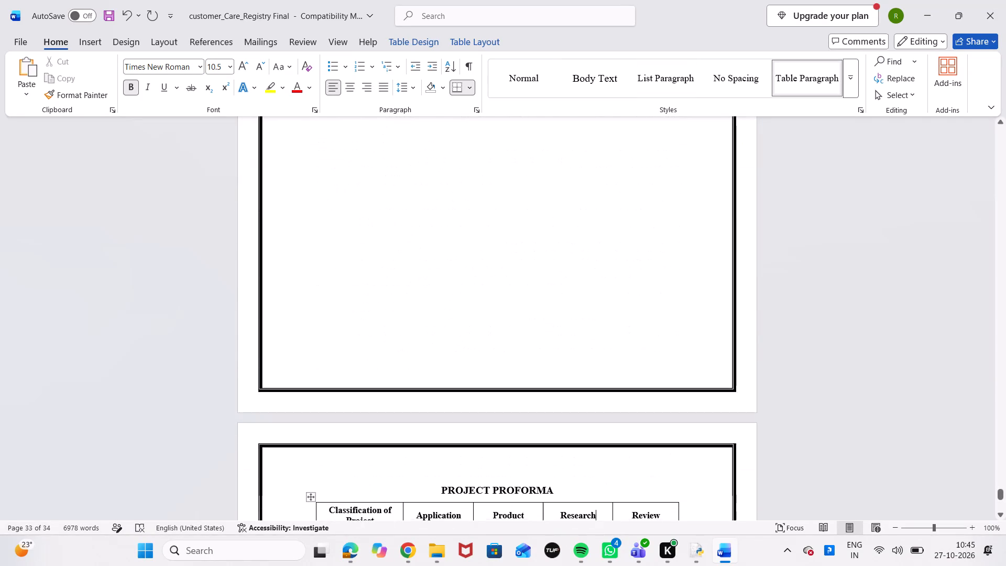
key("Down")
key("Down")
key("Down")
key("Down")
key("Down")
key("Down")
key("Down")
key("Down")
key("Down")
key("Down")
key("Down")
key("Down")
key("Down")
key("Down")
key("Down")
key("Down")
key("Down")
key("Down")
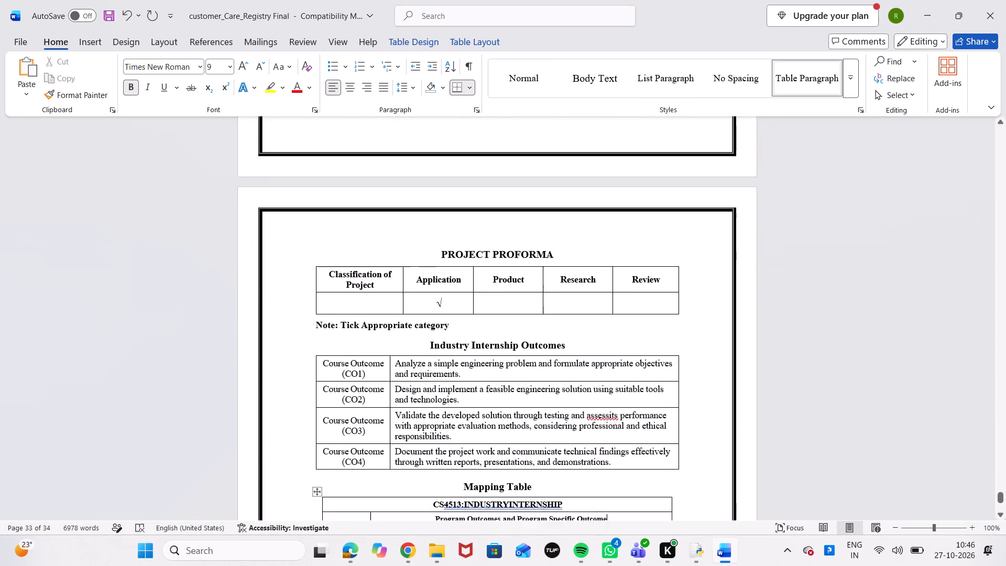
key("Down")
key("Down")
key("Down")
key("Down")
key("Down")
key("Down")
key("Down")
key("Down")
key("Down")
key("Down")
key("Down")
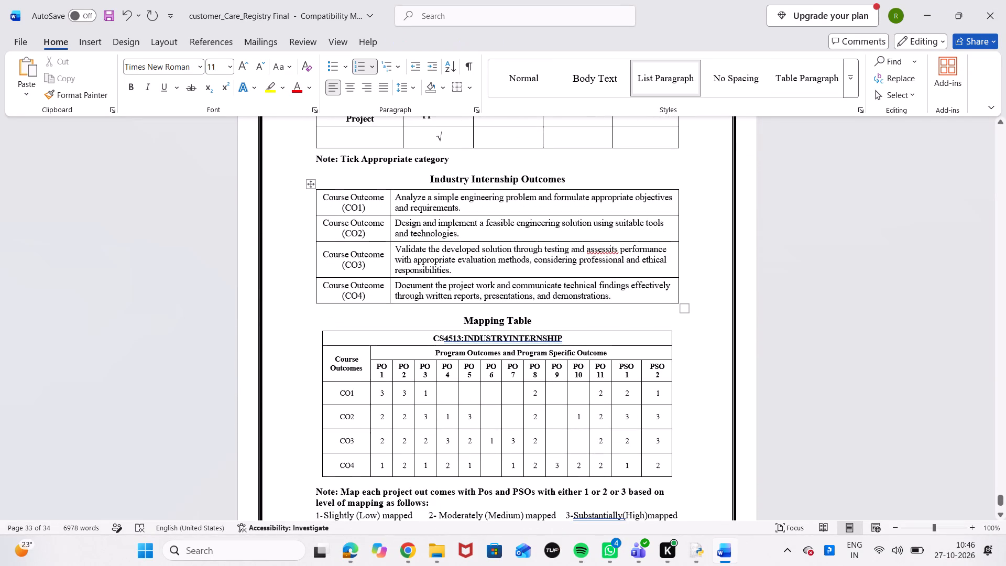
key("Down")
scroll(503, 283, "down", 5)
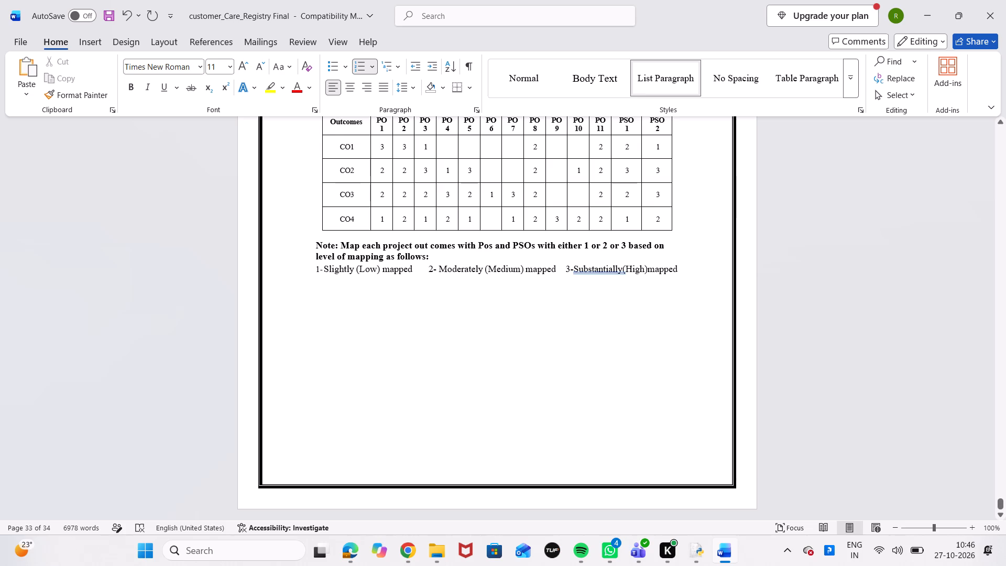
Return to the start of the report and recheck the title page's headings, team list, guide details and college block.
scroll(503, 283, "up", 18)
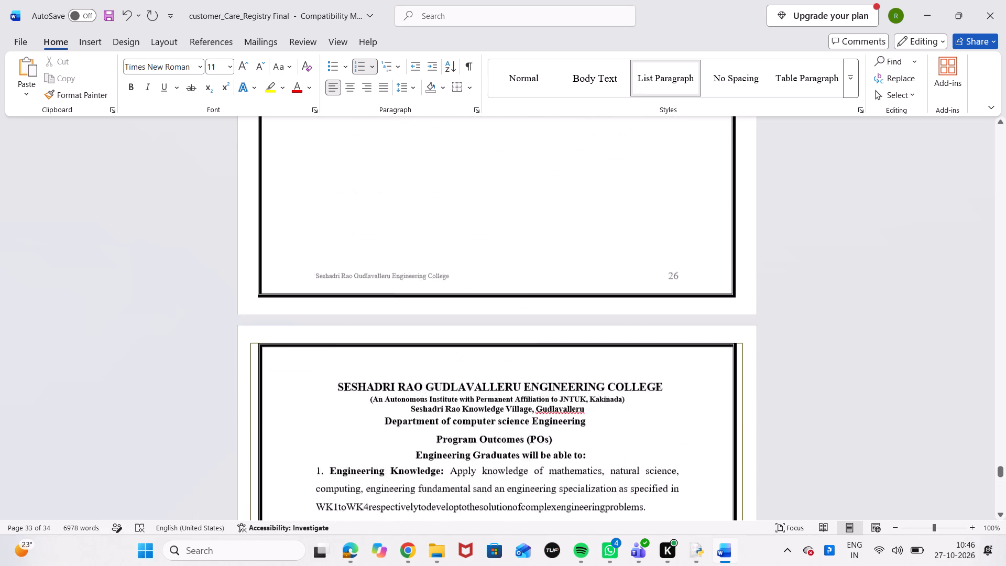
scroll(503, 283, "up", 7)
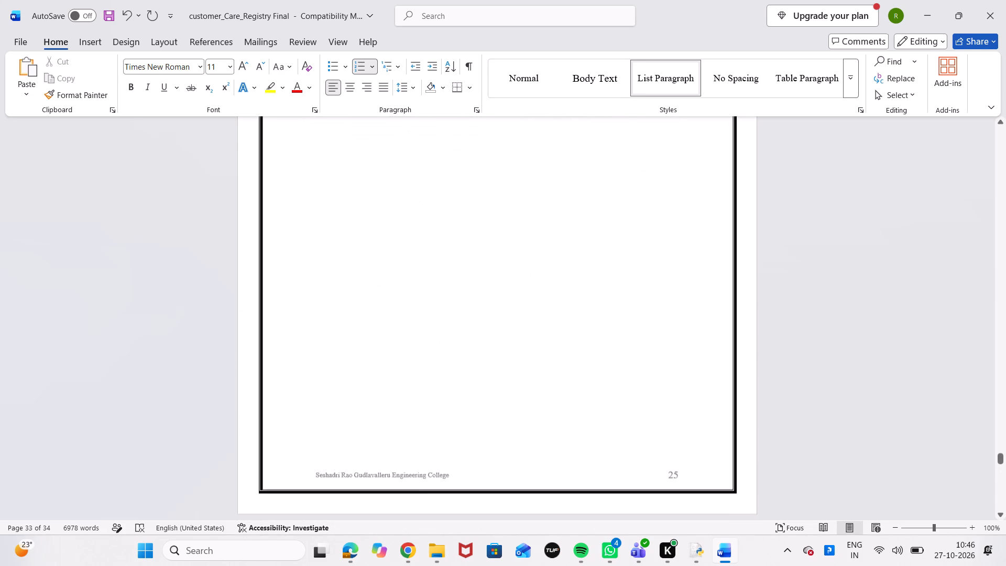
scroll(503, 283, "up", 15)
scroll(503, 283, "up", 17)
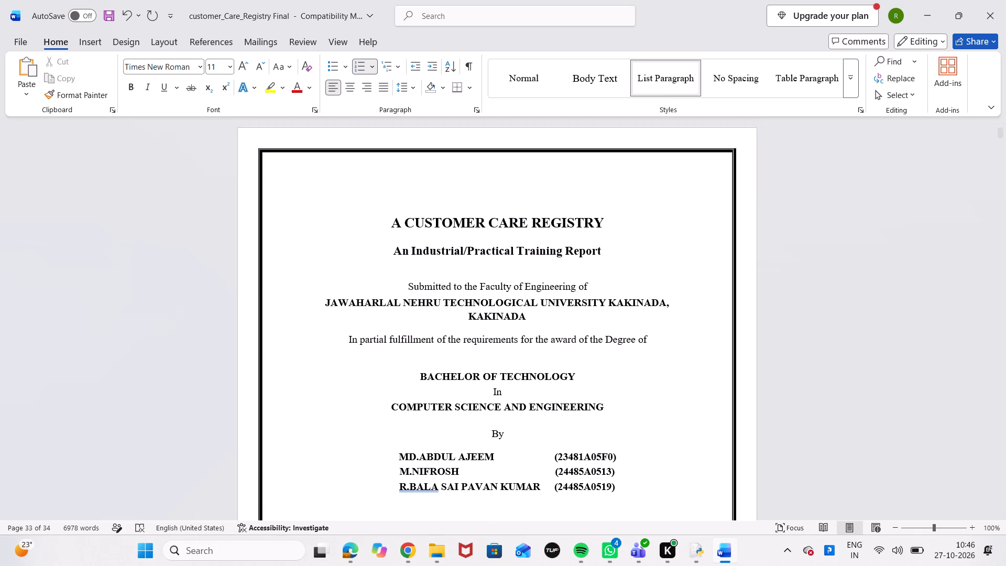
scroll(550, 275, "down", 1)
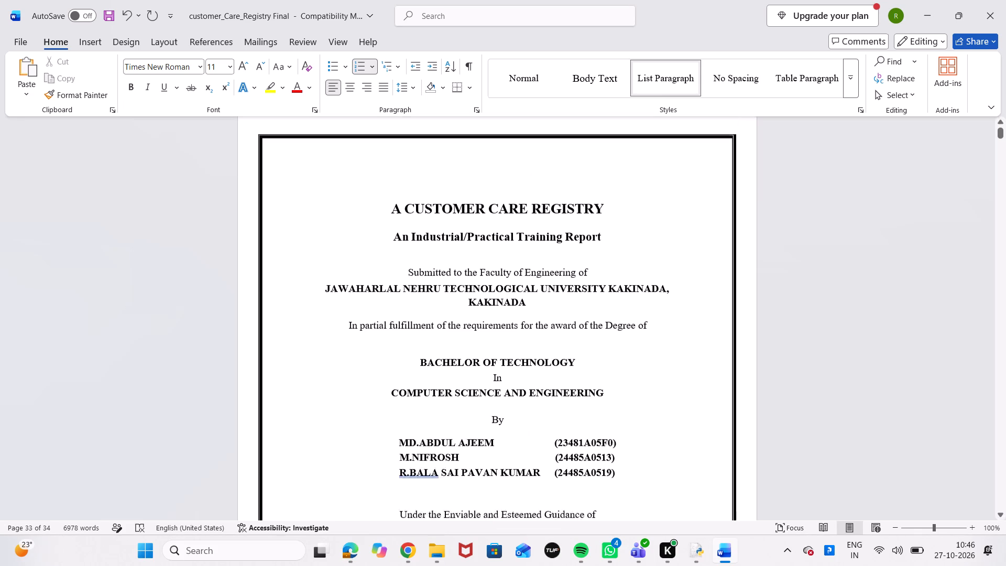
scroll(550, 275, "down", 2)
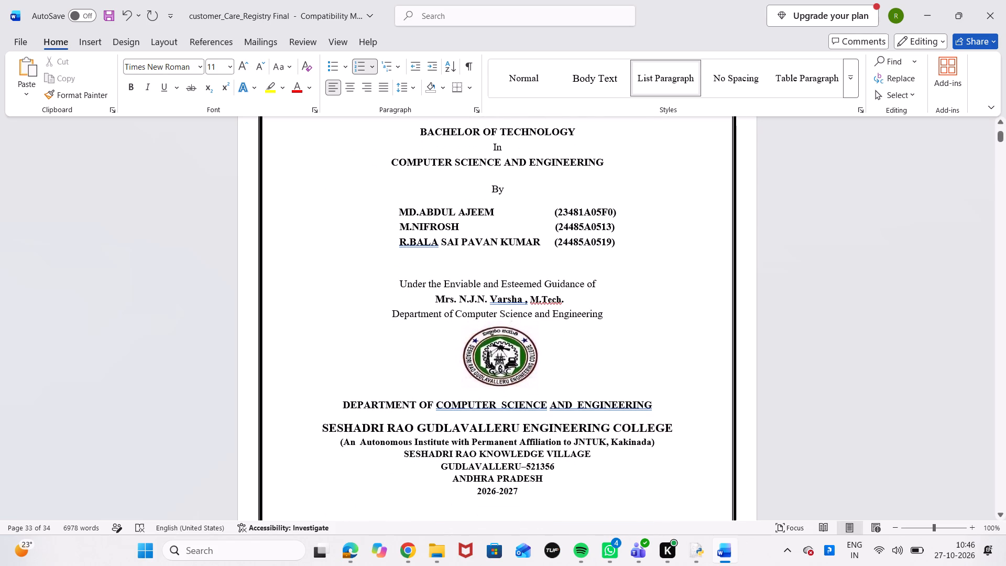
scroll(550, 275, "down", 2)
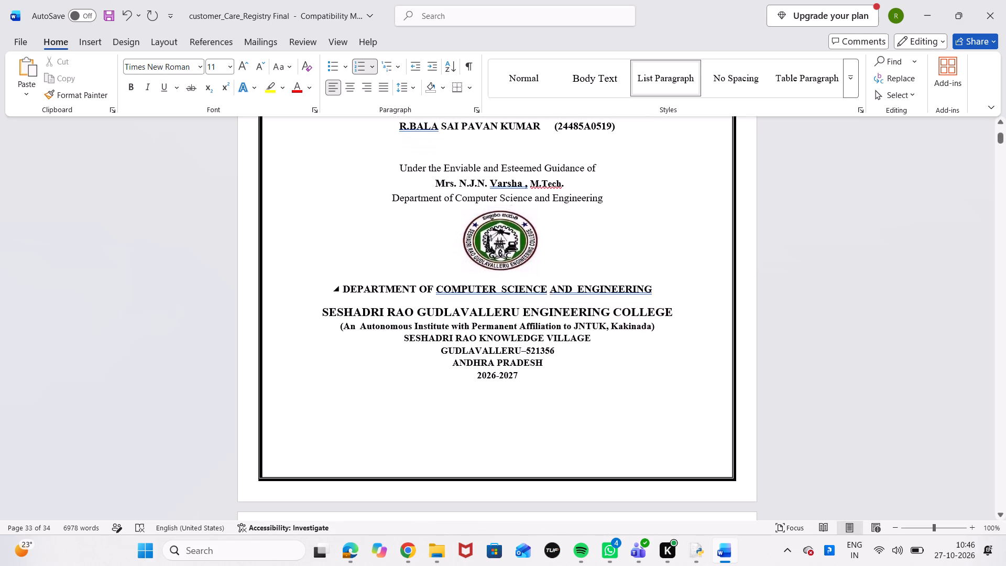
Recheck the Certificate page from the college heading through the certification paragraph to the guide, department head and examiner signature lines.
scroll(550, 275, "down", 3)
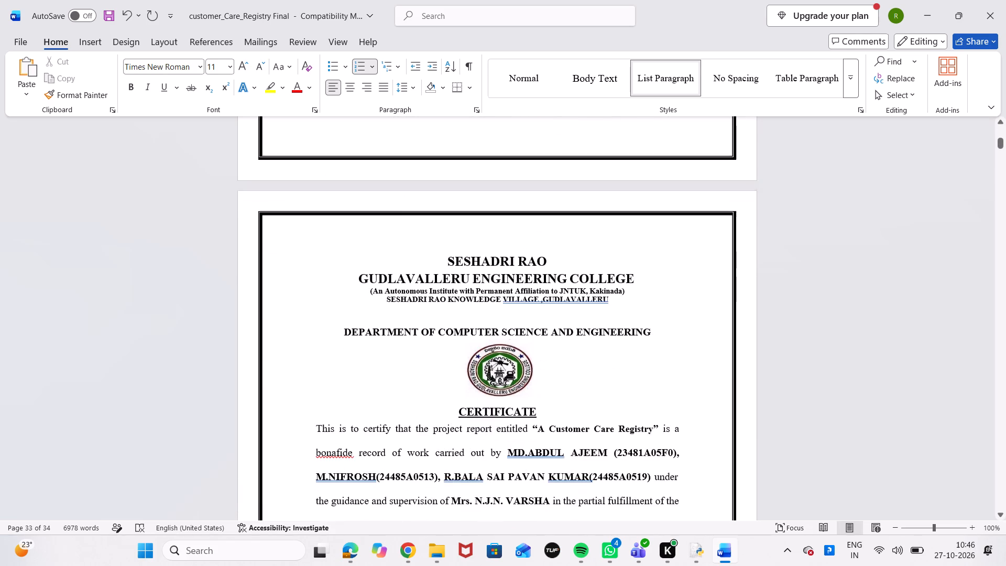
scroll(550, 275, "down", 1)
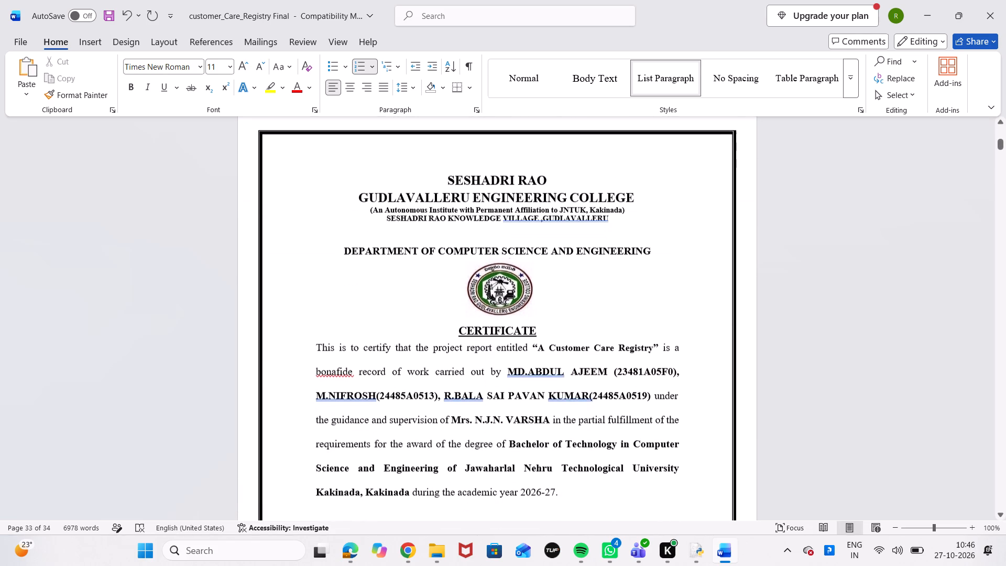
scroll(550, 275, "down", 2)
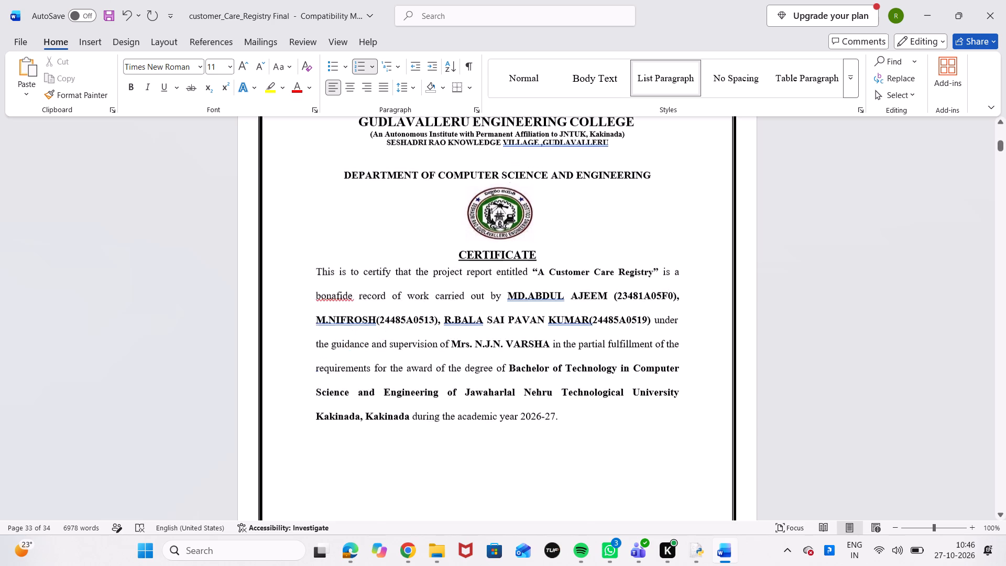
scroll(550, 275, "down", 3)
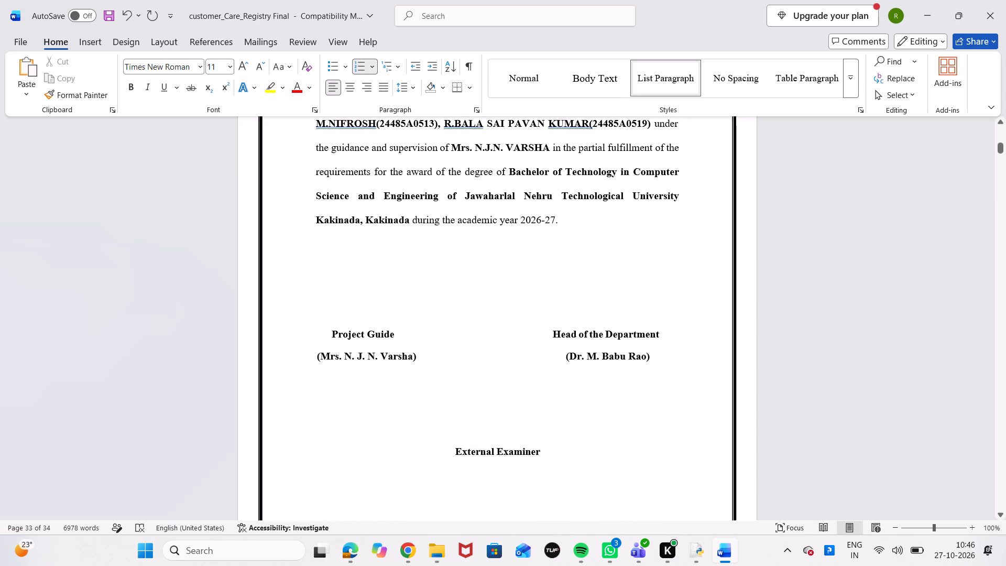
scroll(550, 275, "down", 2)
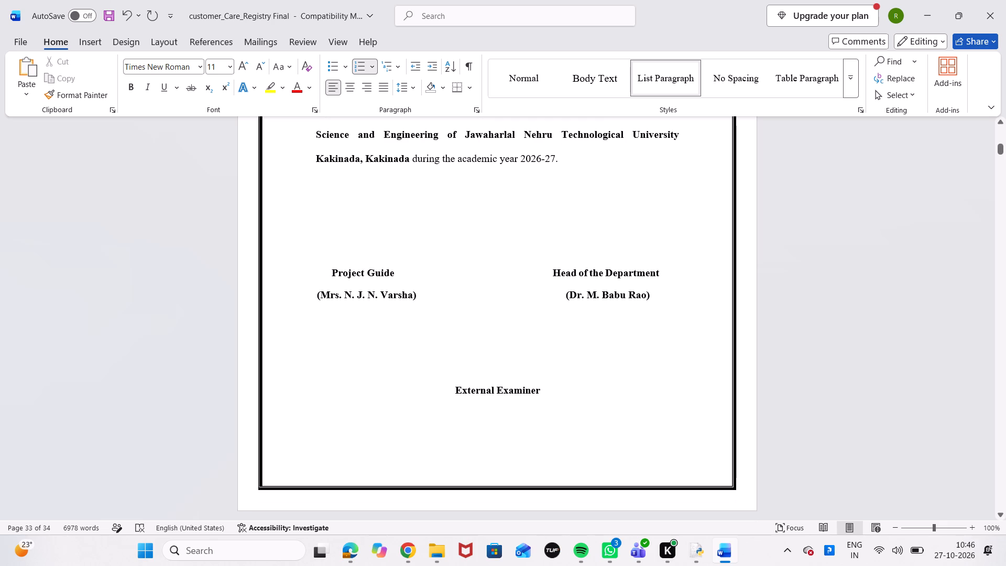
Recheck the Acknowledgement page with its team member list and the Abstract page for spacing and alignment errors.
scroll(550, 275, "down", 3)
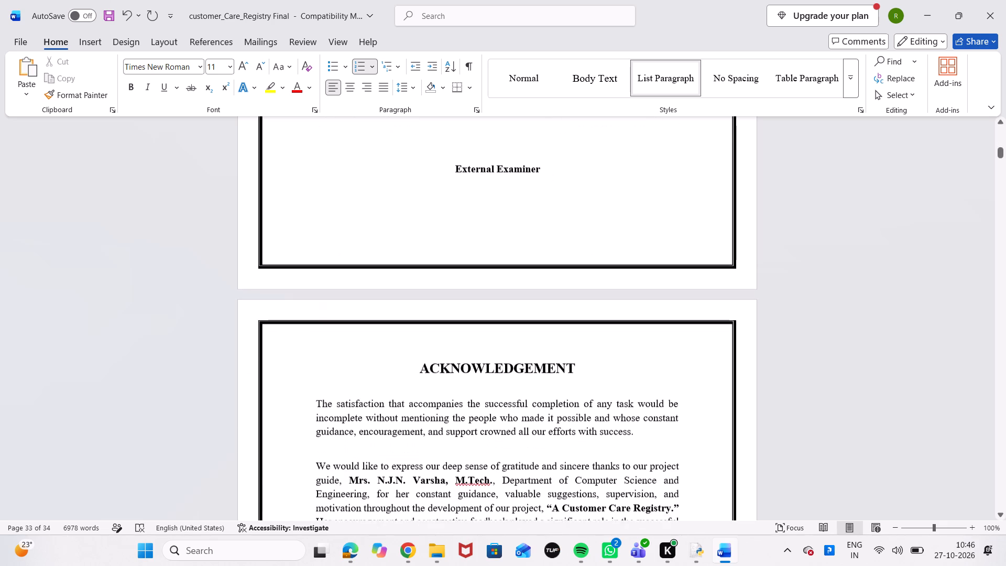
scroll(550, 275, "down", 2)
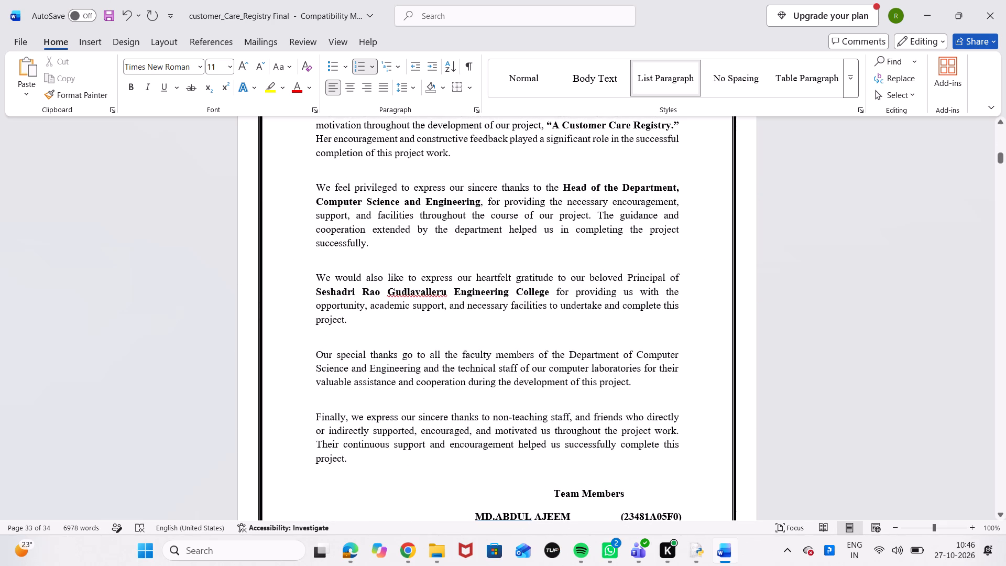
scroll(550, 275, "down", 4)
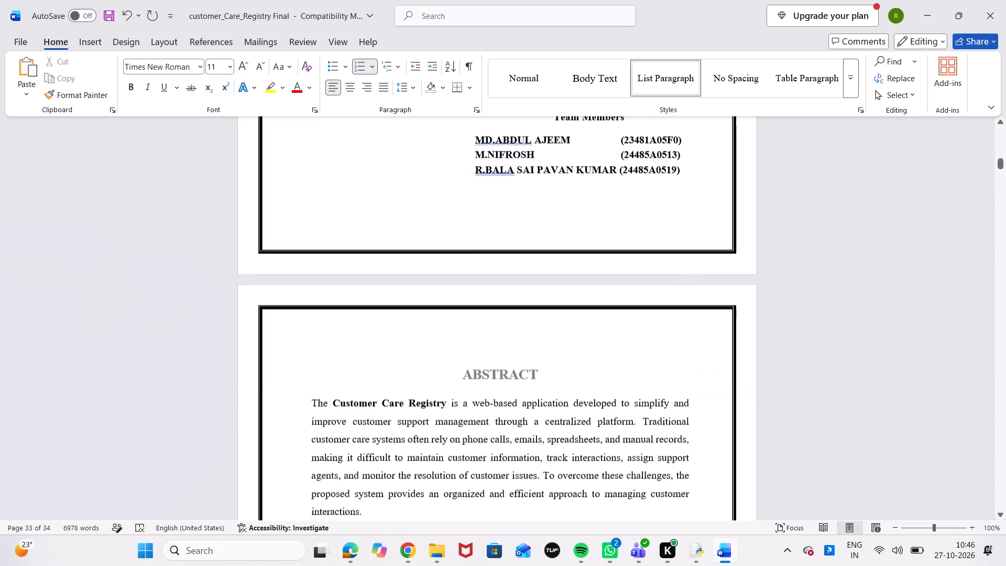
scroll(550, 275, "down", 2)
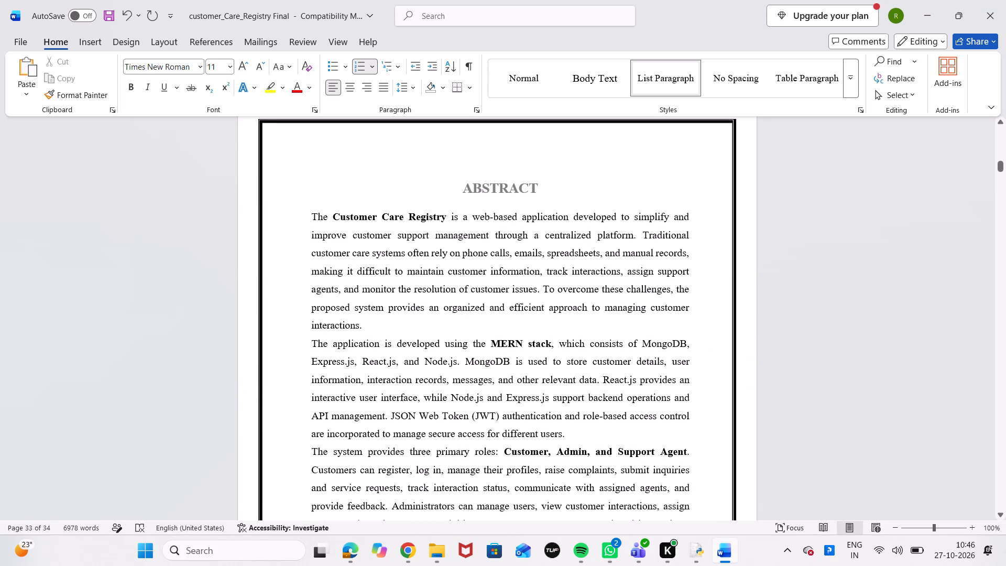
scroll(557, 256, "down", 1)
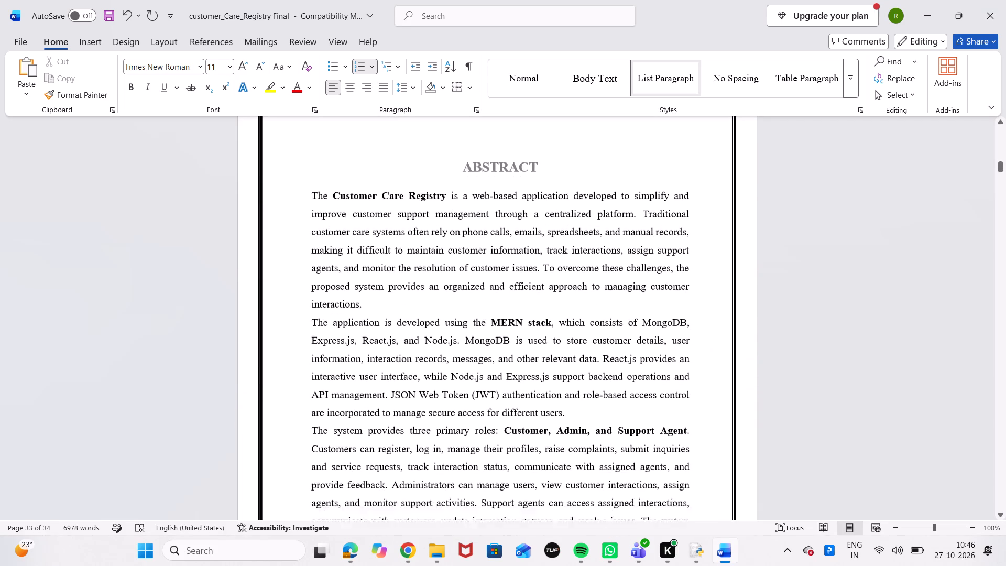
Examine the Index table's chapter titles, section entries and page numbers down to the course outcomes mapping row.
scroll(557, 256, "down", 4)
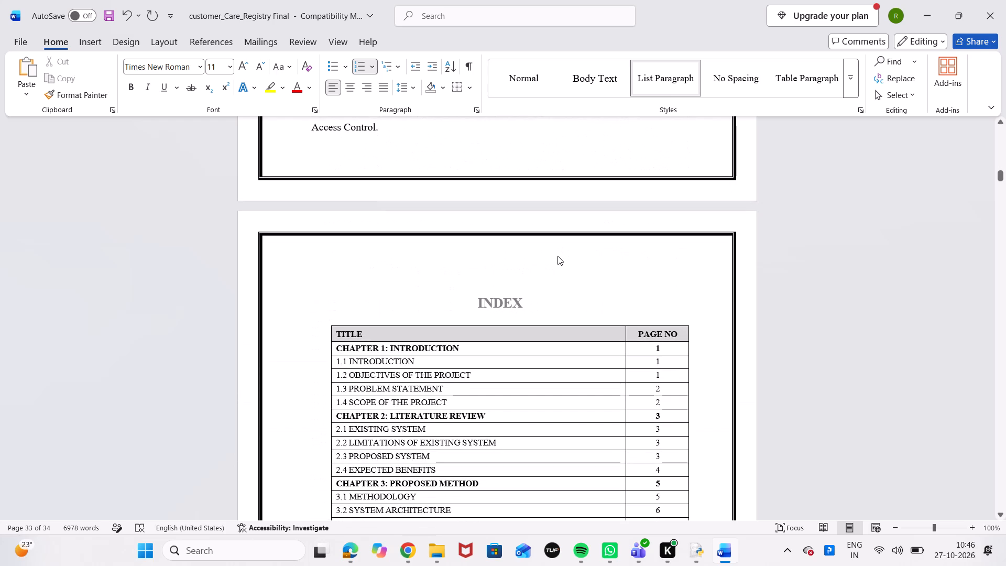
scroll(557, 256, "down", 1)
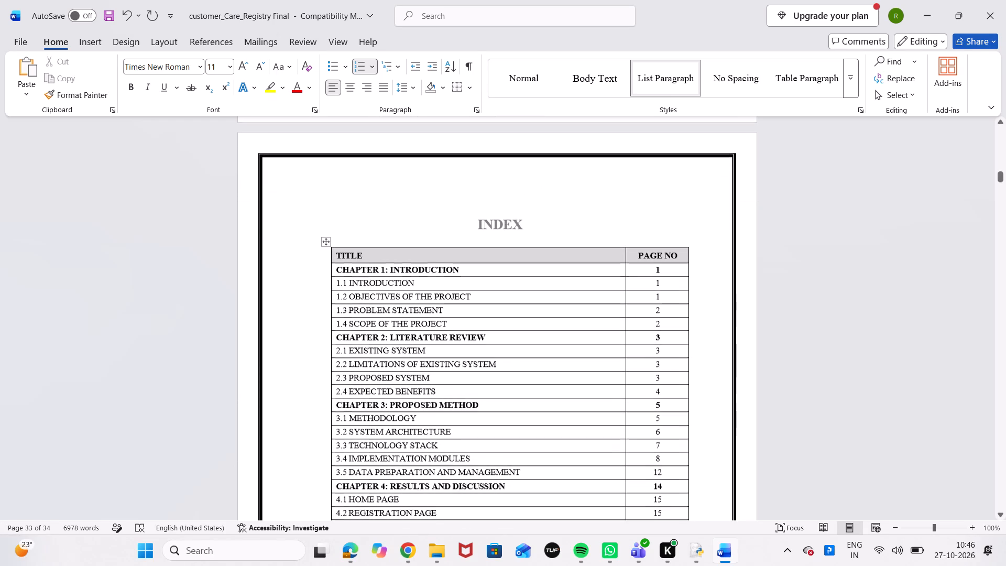
scroll(557, 256, "down", 4)
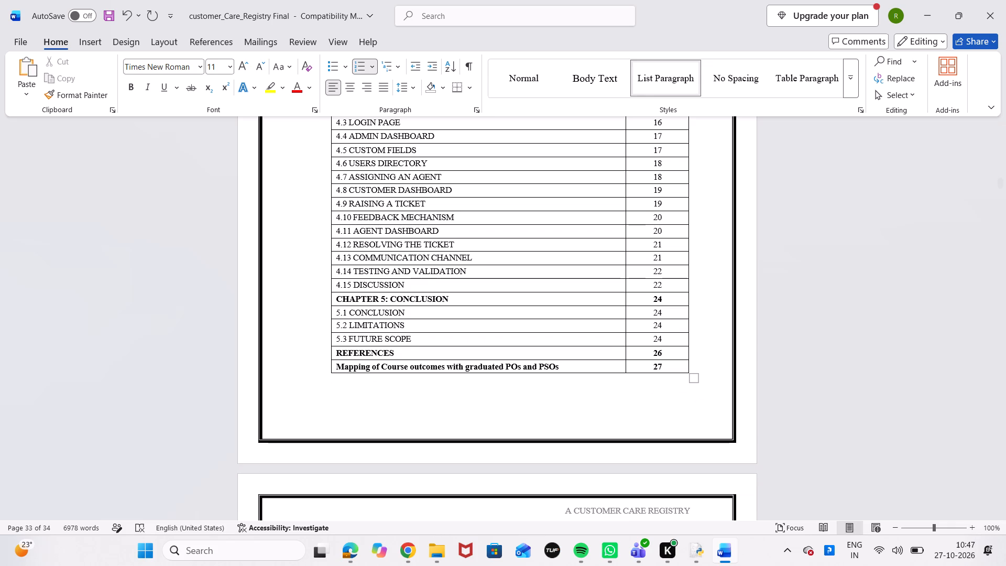
Reread Chapter 1 Introduction, from 1.1 Introduction through the 1.4 Scope of the Project list, for text and layout errors.
scroll(557, 256, "down", 3)
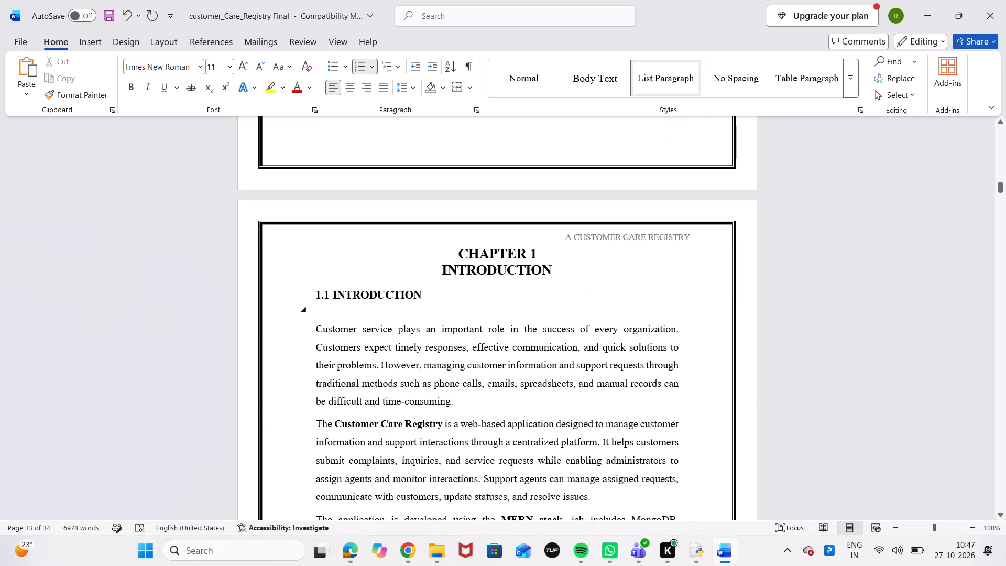
scroll(557, 256, "down", 2)
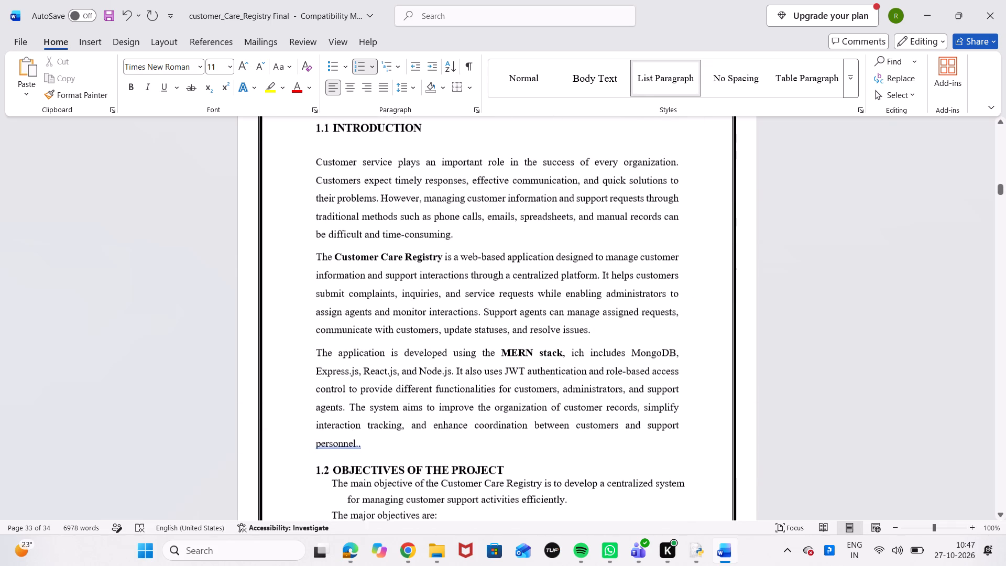
scroll(557, 256, "down", 2)
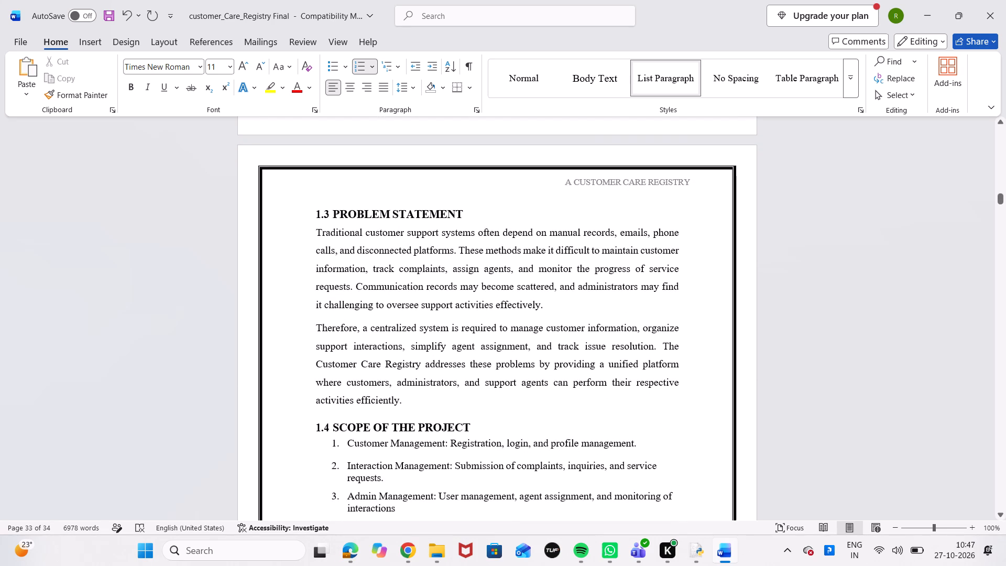
scroll(557, 256, "down", 1)
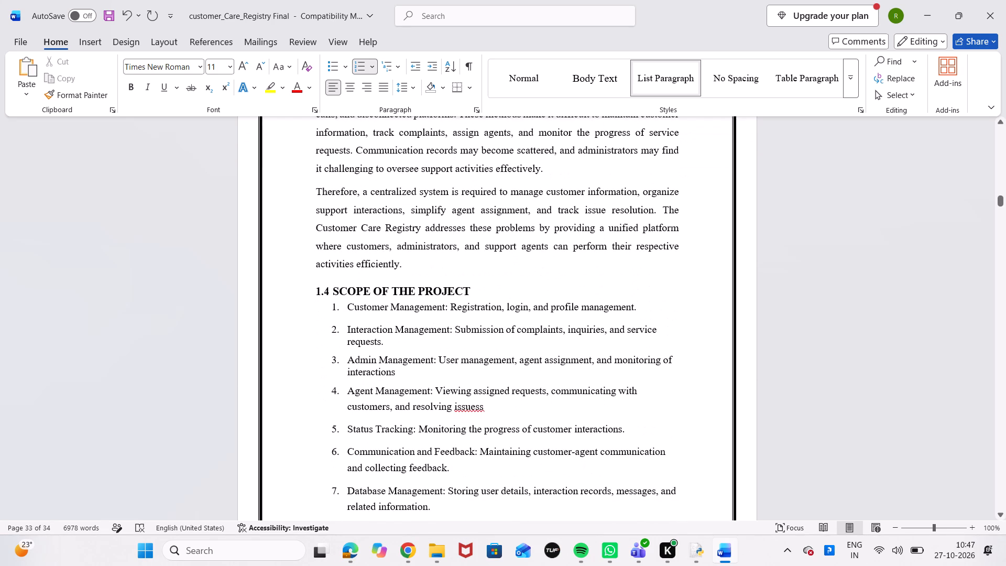
scroll(587, 176, "down", 3)
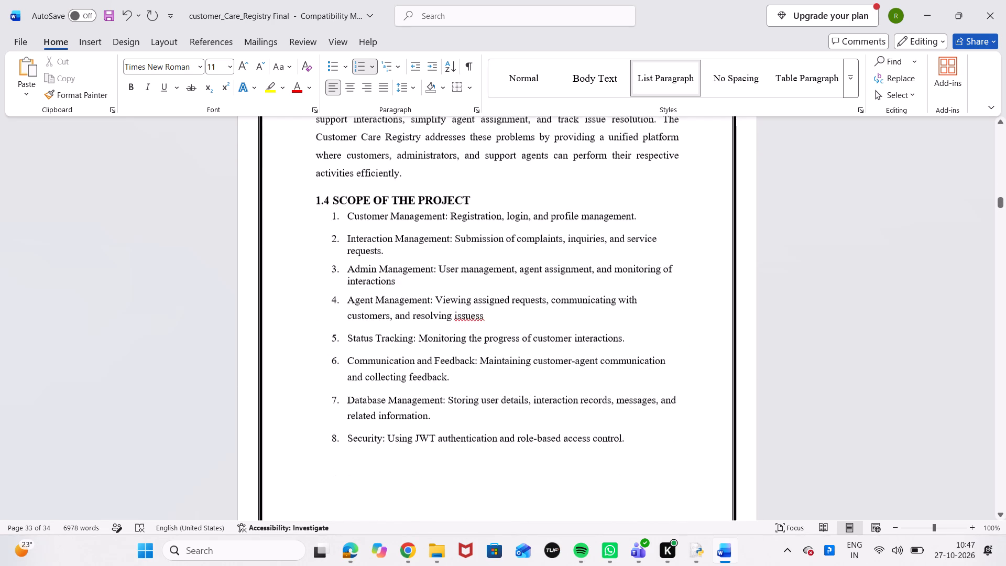
Recheck Chapter 2 Literature Review, from 2.1 Existing System through the 2.4 Expected Benefits list, for text and layout errors.
scroll(587, 176, "down", 2)
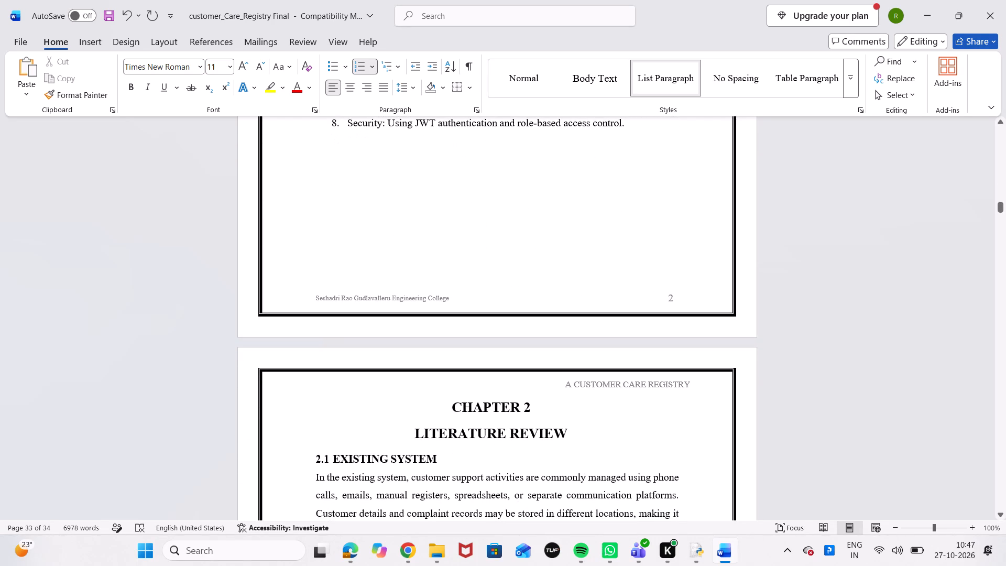
scroll(587, 176, "down", 3)
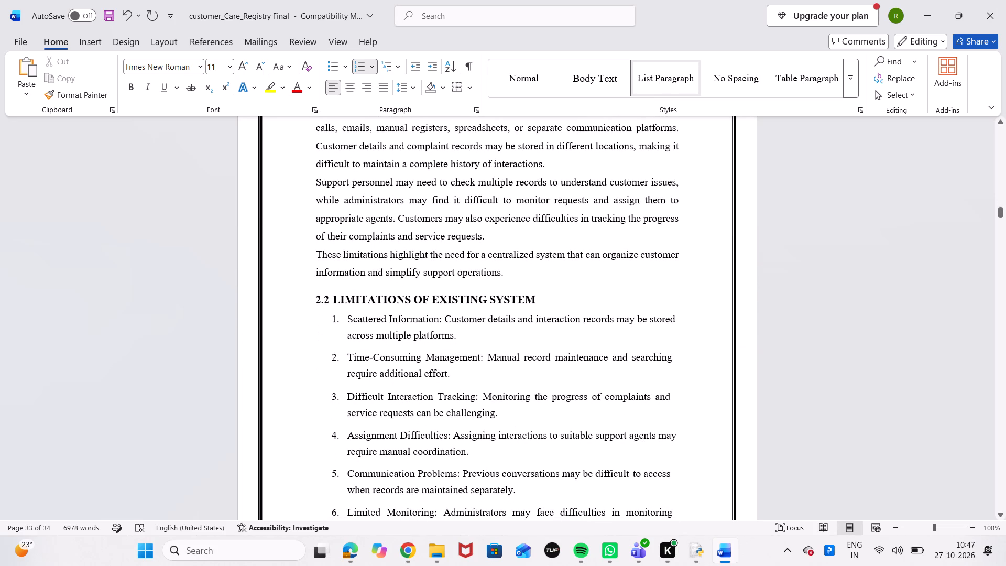
scroll(587, 176, "down", 2)
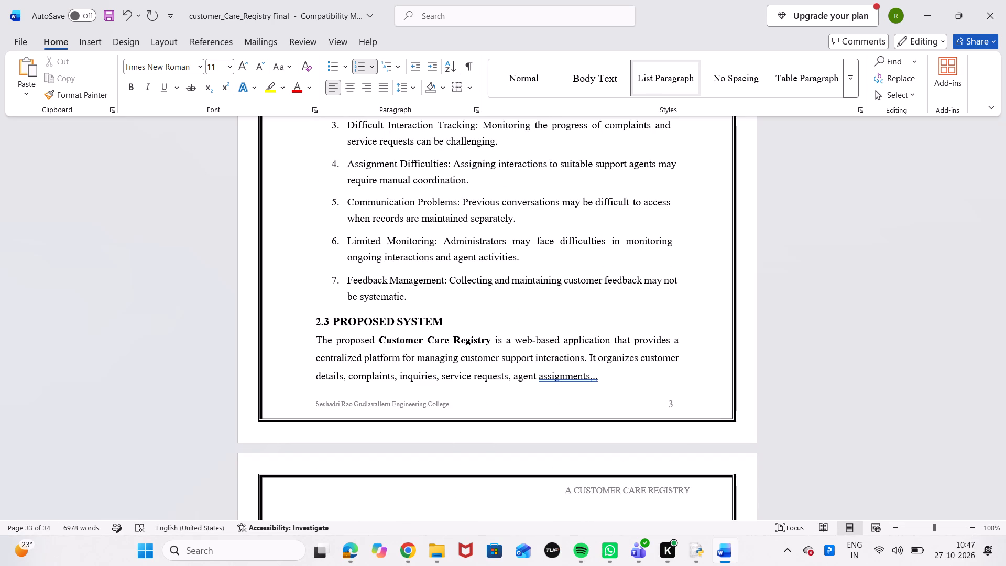
scroll(587, 176, "down", 3)
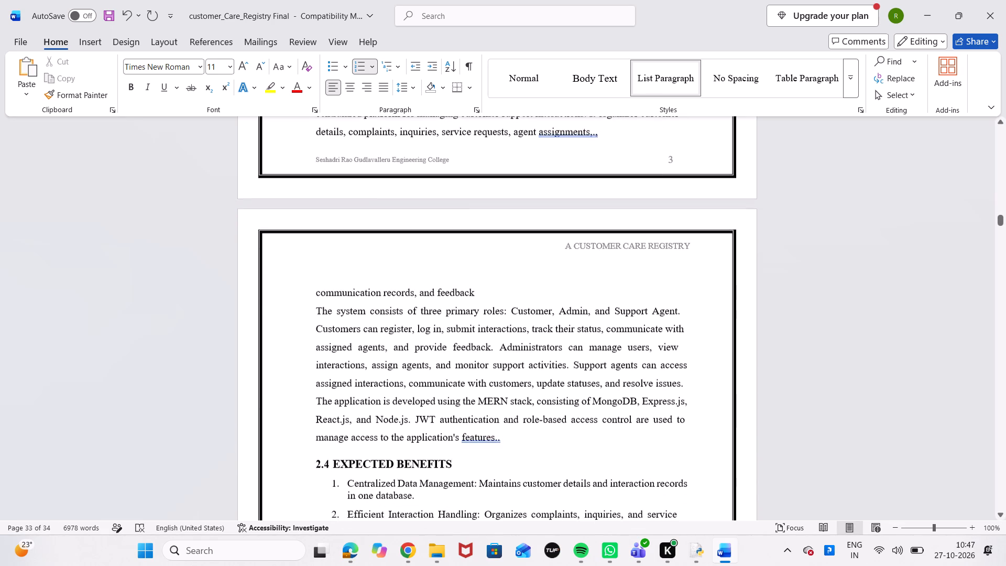
scroll(587, 176, "down", 1)
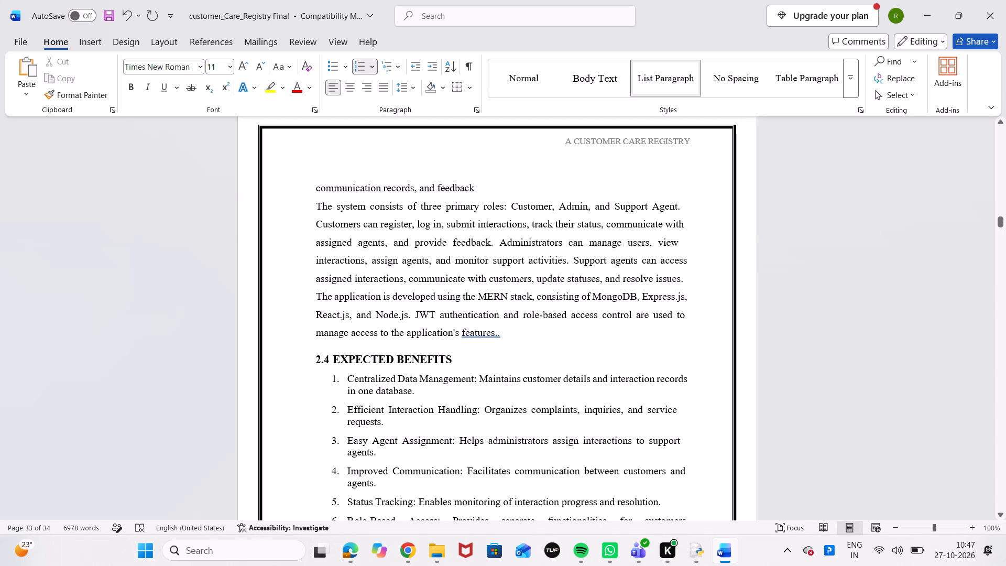
scroll(587, 176, "down", 1)
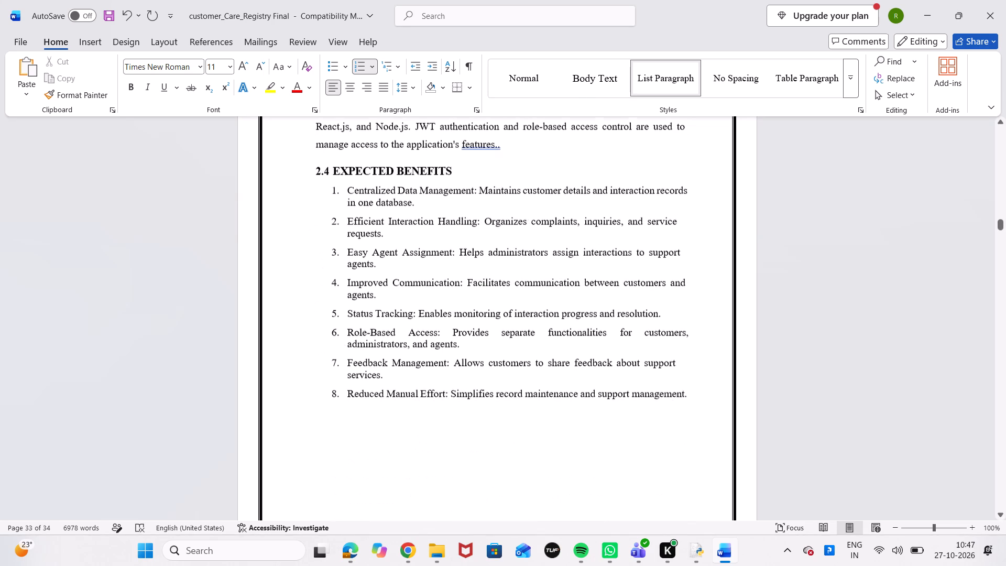
scroll(587, 176, "down", 3)
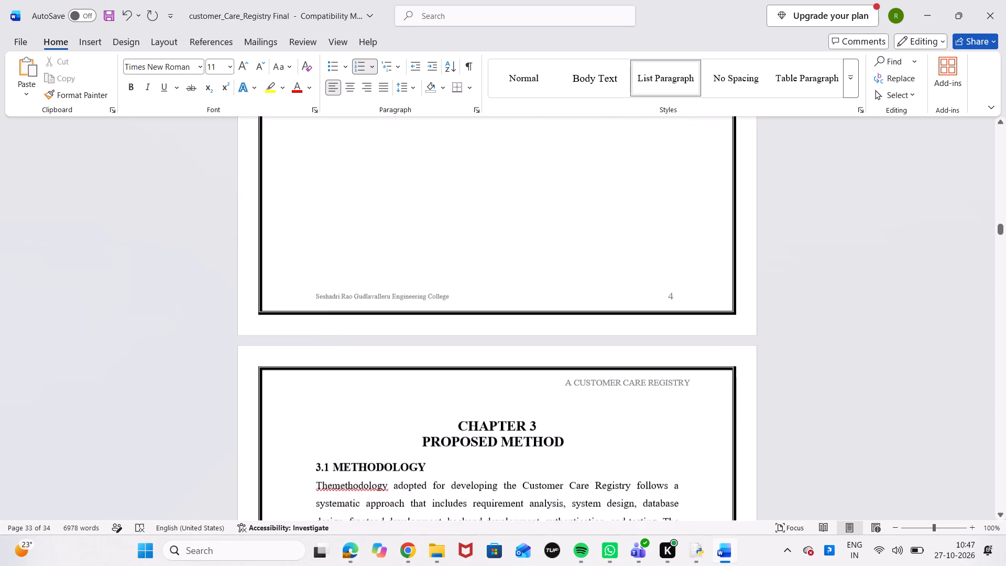
Recheck Chapter 3 from 3.1 Methodology through the technology stack table to 3.4.5 Users Directory for spacing and alignment errors.
scroll(587, 176, "down", 6)
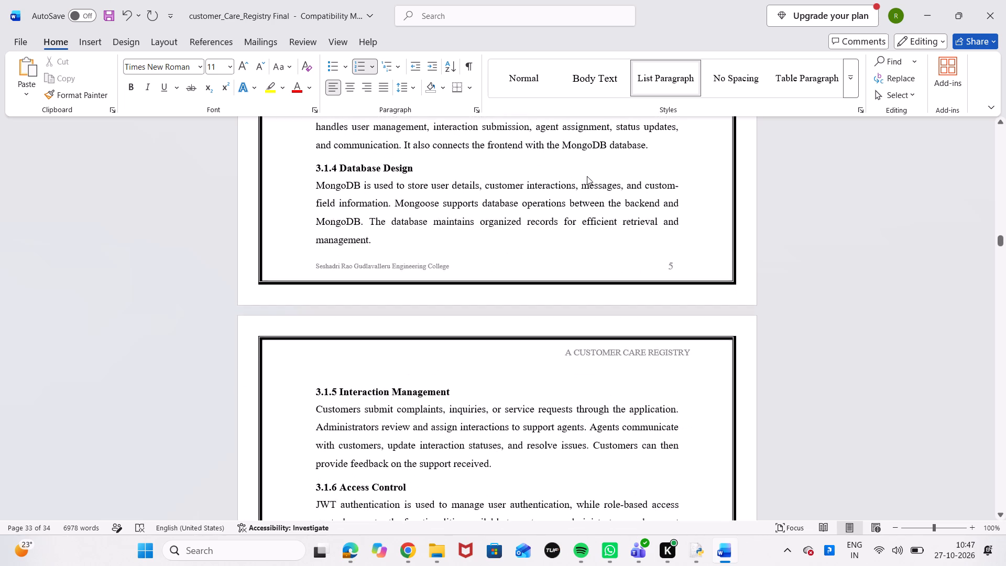
scroll(587, 176, "down", 3)
scroll(587, 176, "up", 2)
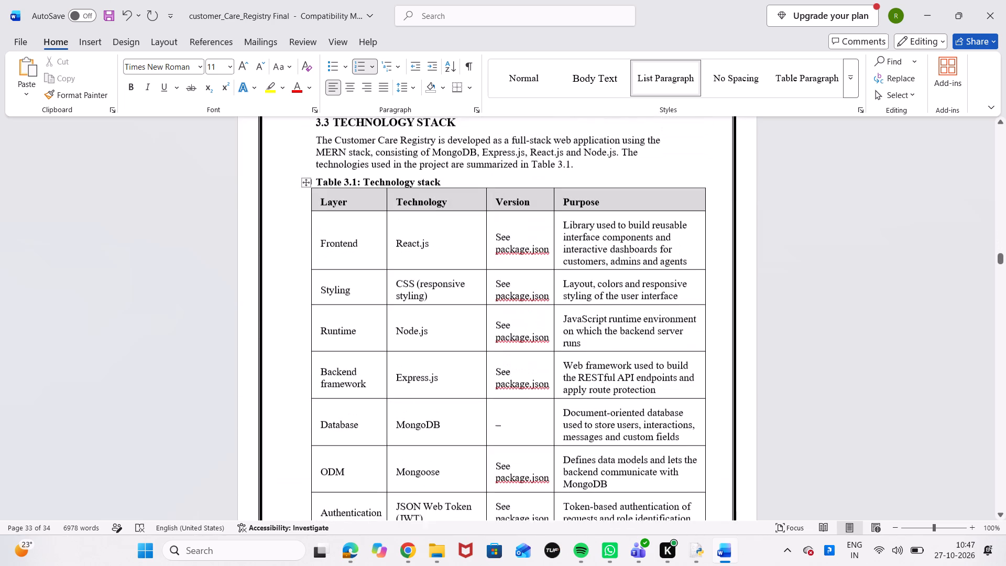
scroll(587, 176, "down", 6)
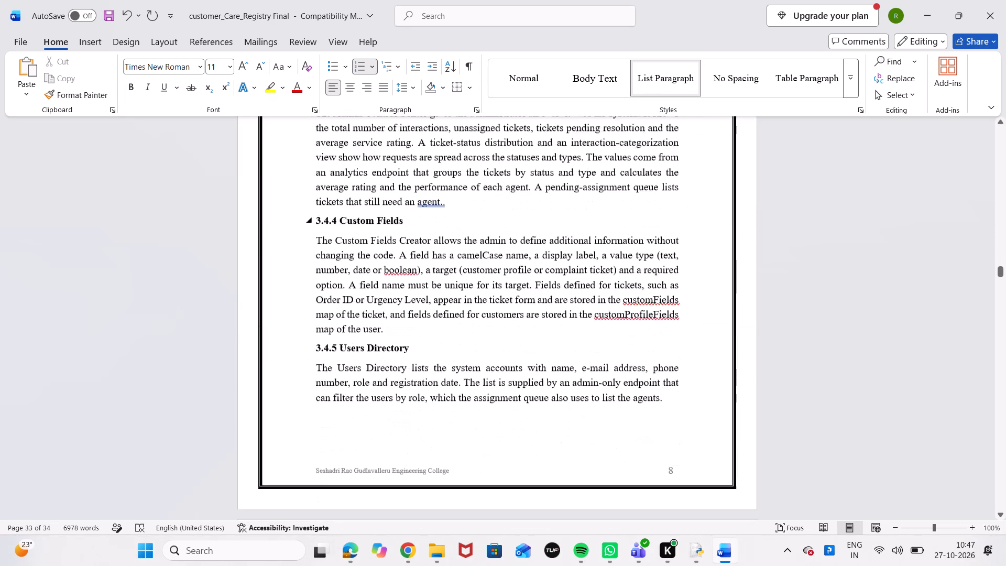
Recheck the rest of Chapter 3, from the project folder listing and API table through execution steps to 3.5.5 Privacy and Security.
scroll(587, 176, "down", 5)
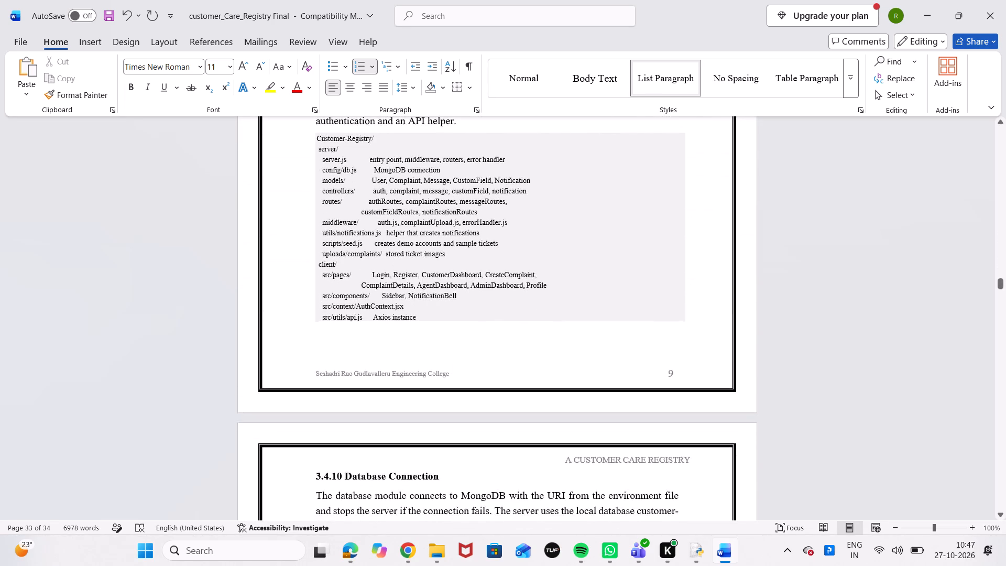
scroll(587, 176, "down", 8)
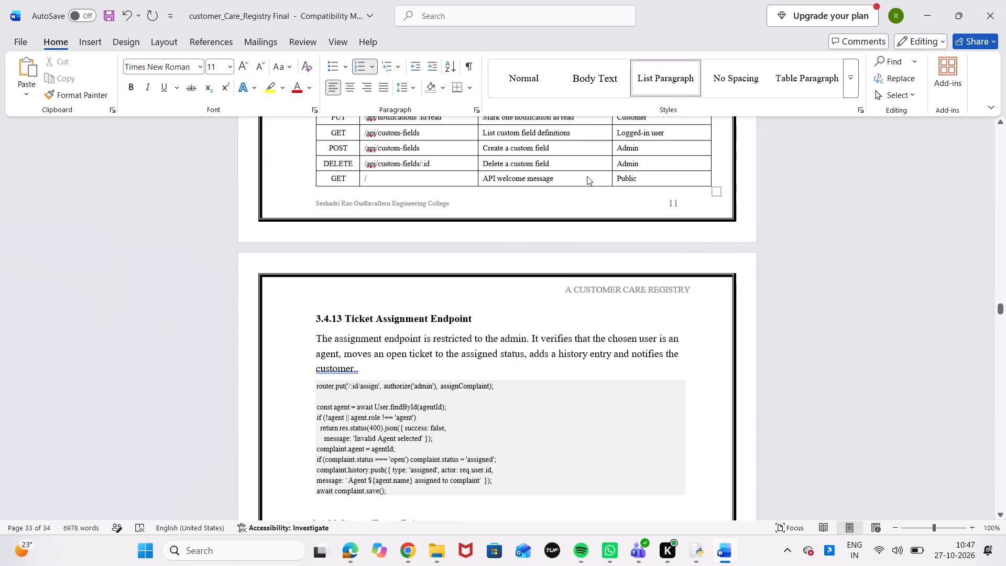
scroll(587, 176, "down", 5)
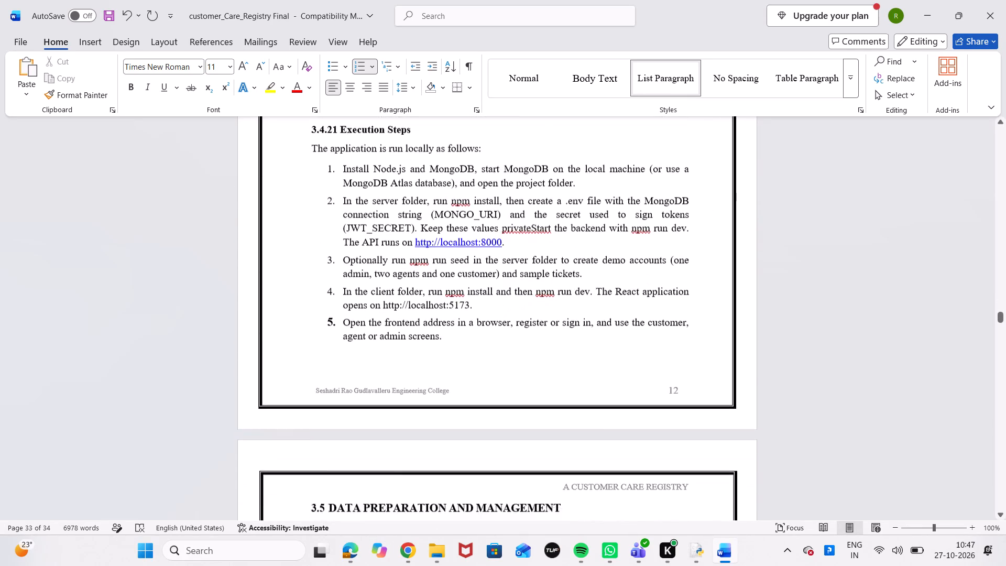
scroll(587, 176, "down", 8)
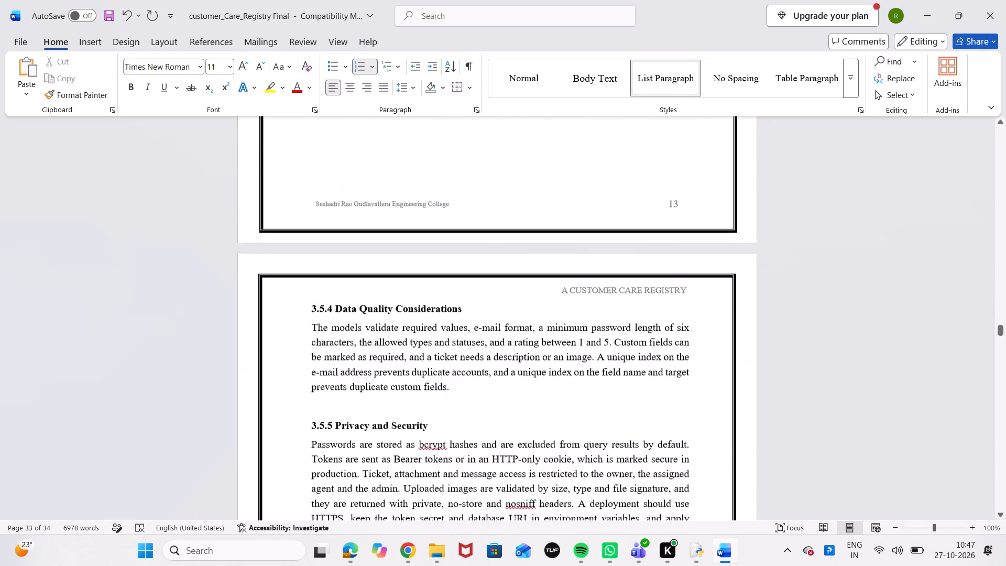
scroll(587, 176, "down", 4)
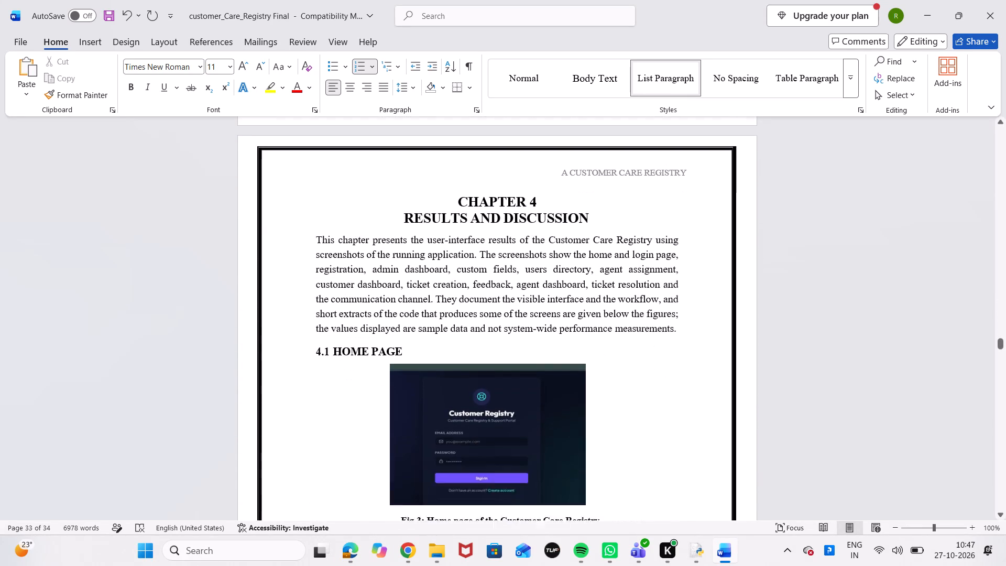
Recheck Chapter 4 figures, captions and code extracts from 4.1 Home Page through the admin dashboard analytics section.
scroll(587, 176, "down", 4)
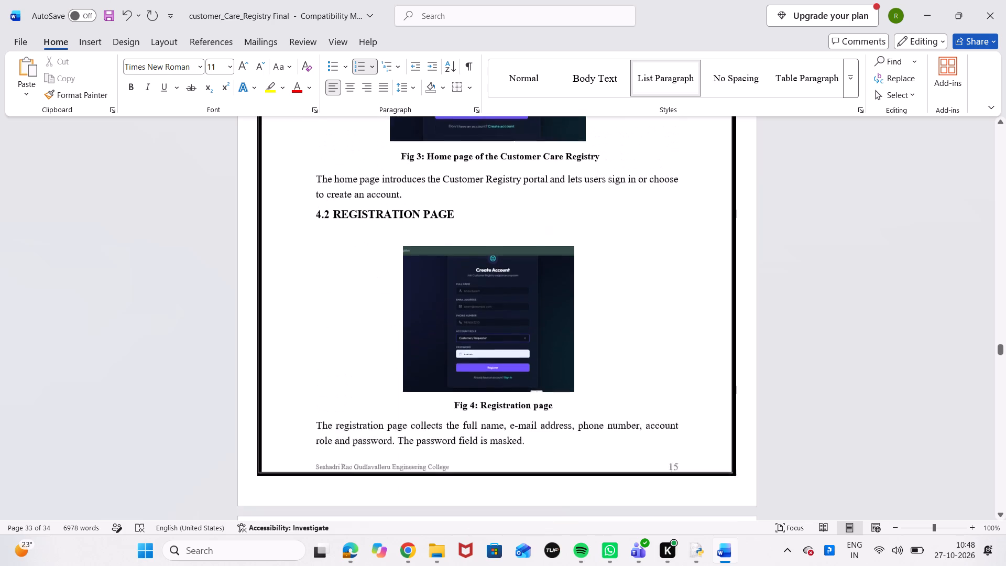
scroll(587, 176, "down", 4)
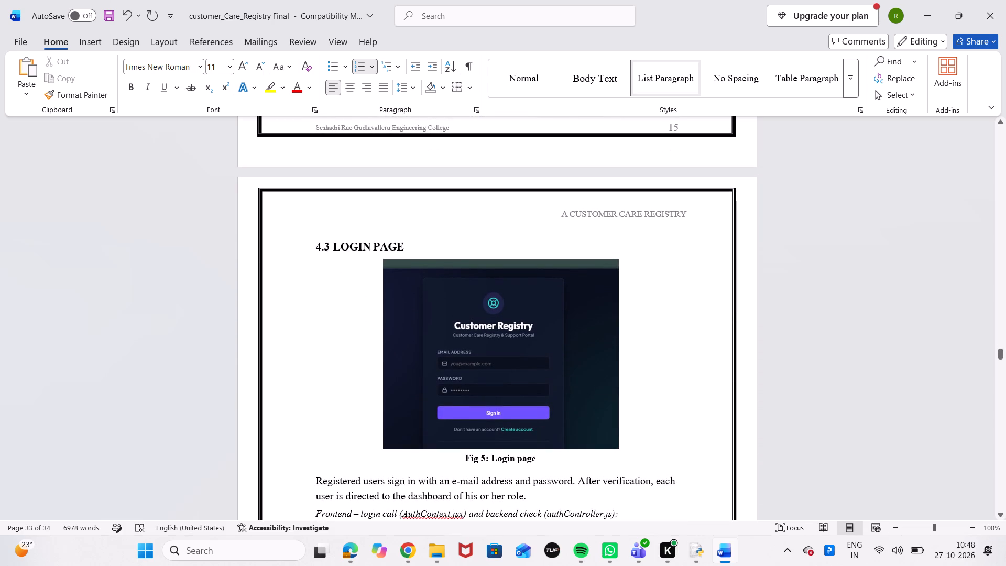
scroll(587, 176, "down", 1)
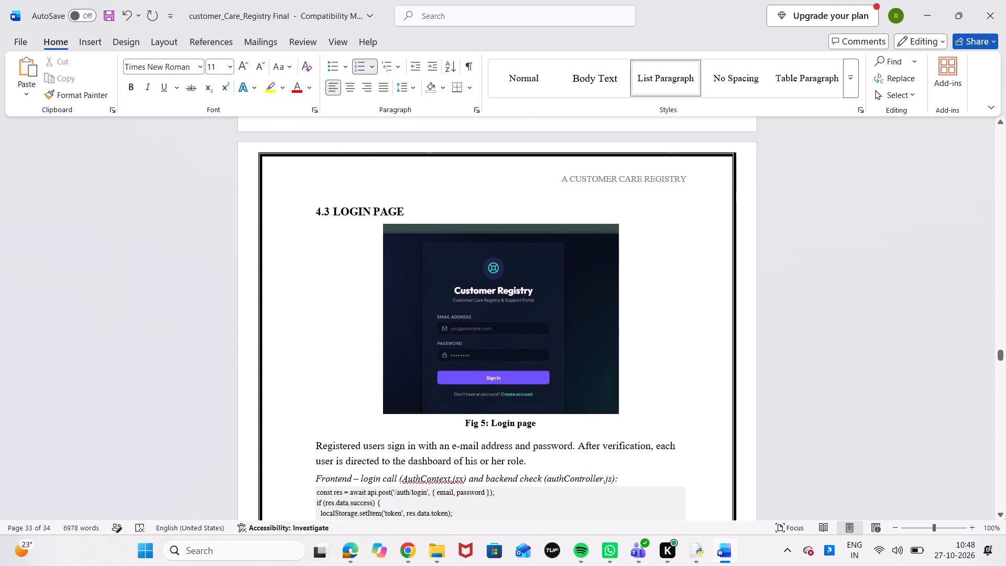
scroll(587, 176, "down", 4)
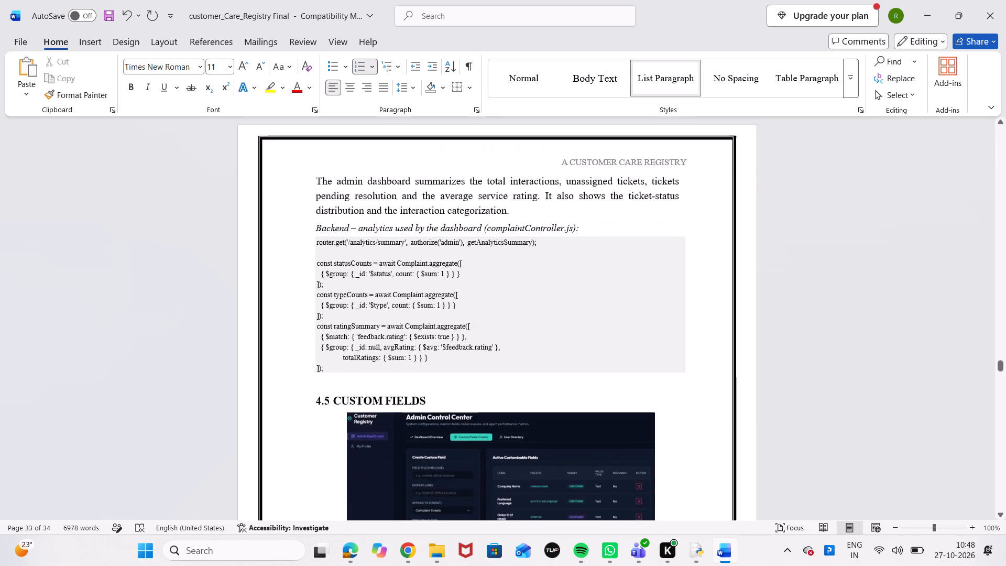
Recheck the layout of sections 4.5 Custom Fields through 4.8 Customer Dashboard, including their figures and code extracts.
scroll(587, 176, "down", 4)
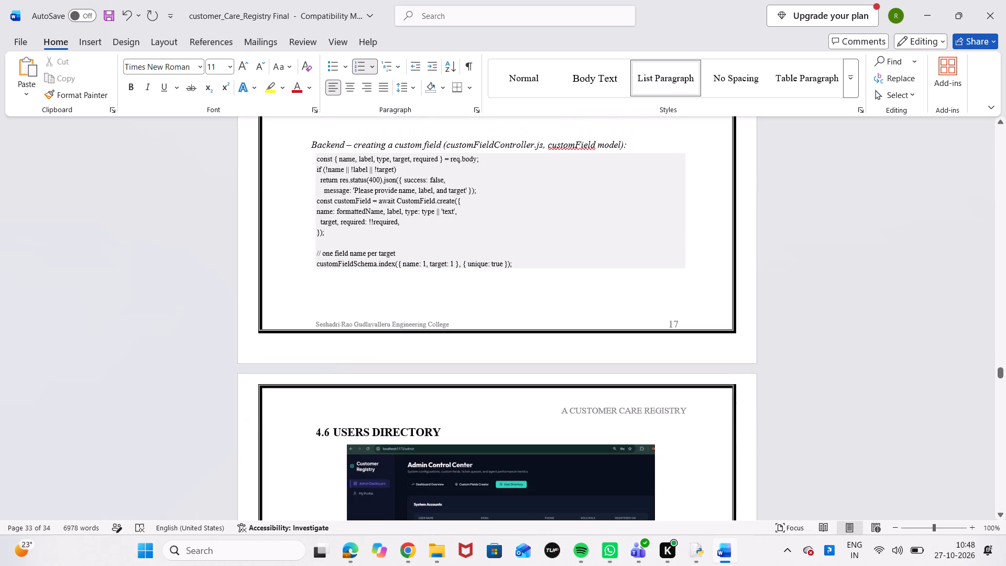
scroll(587, 176, "down", 4)
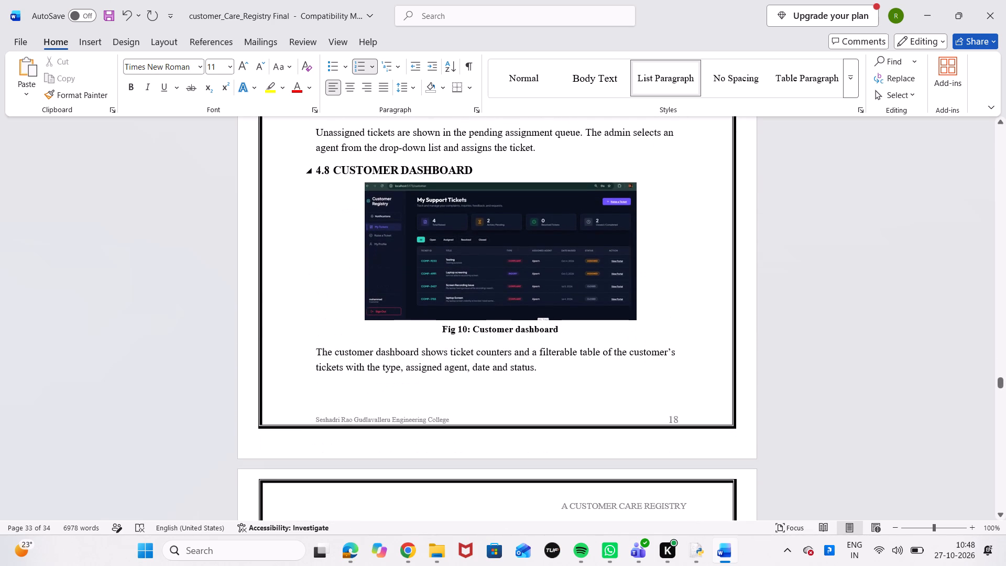
scroll(587, 176, "down", 1)
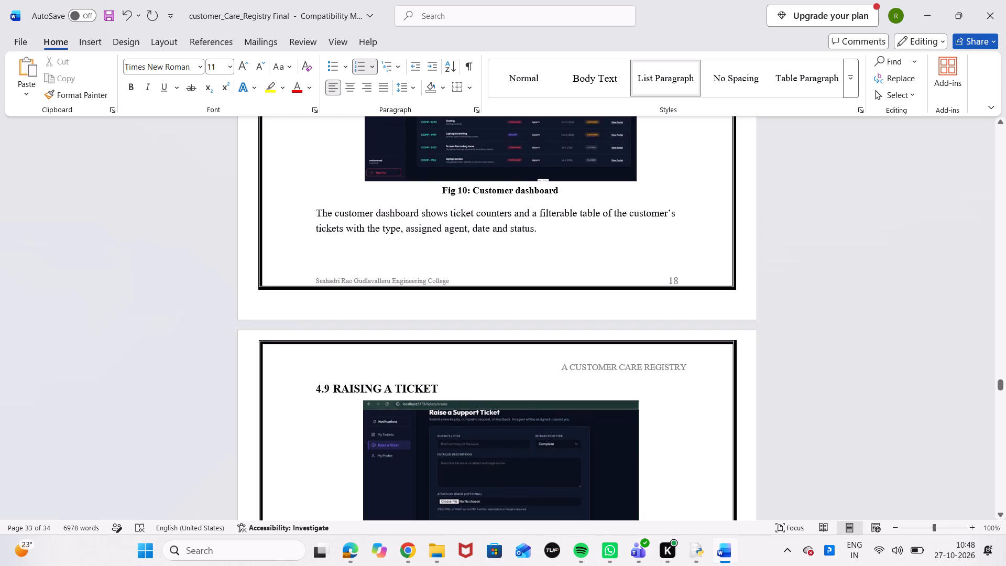
Recheck sections 4.9 Raising a Ticket through 4.15 Discussion, including the test cases table and its caption.
scroll(587, 176, "down", 5)
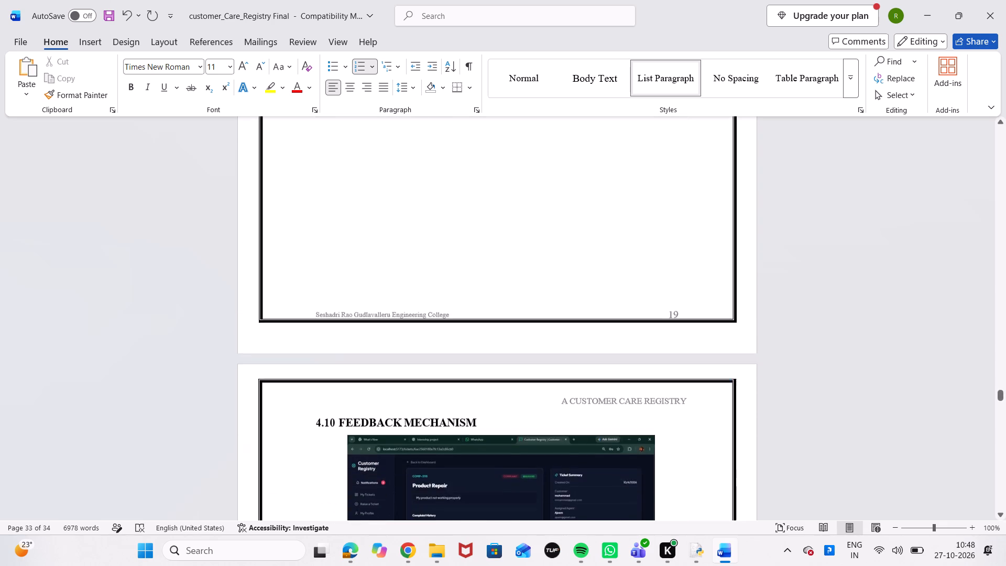
scroll(587, 176, "down", 5)
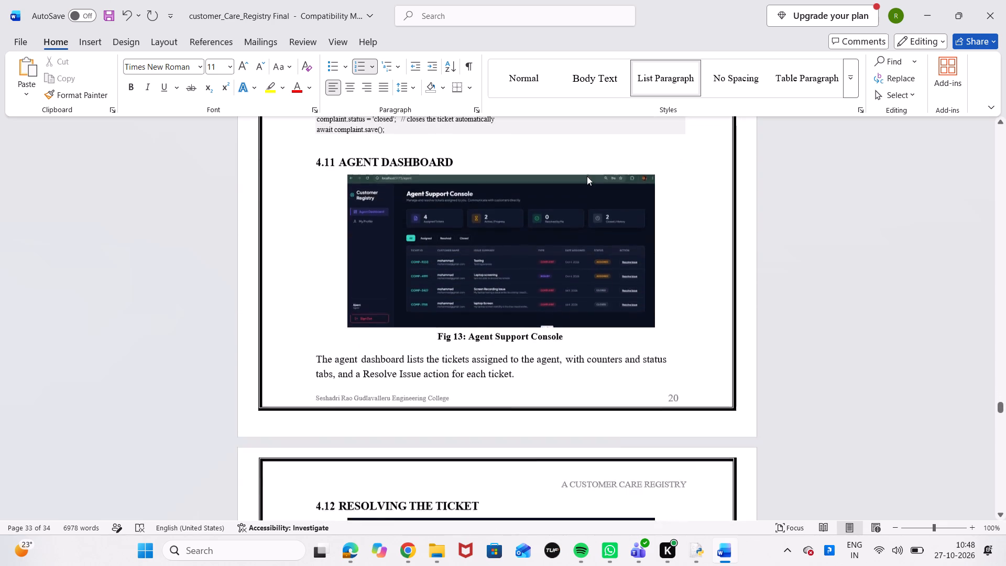
scroll(587, 176, "down", 6)
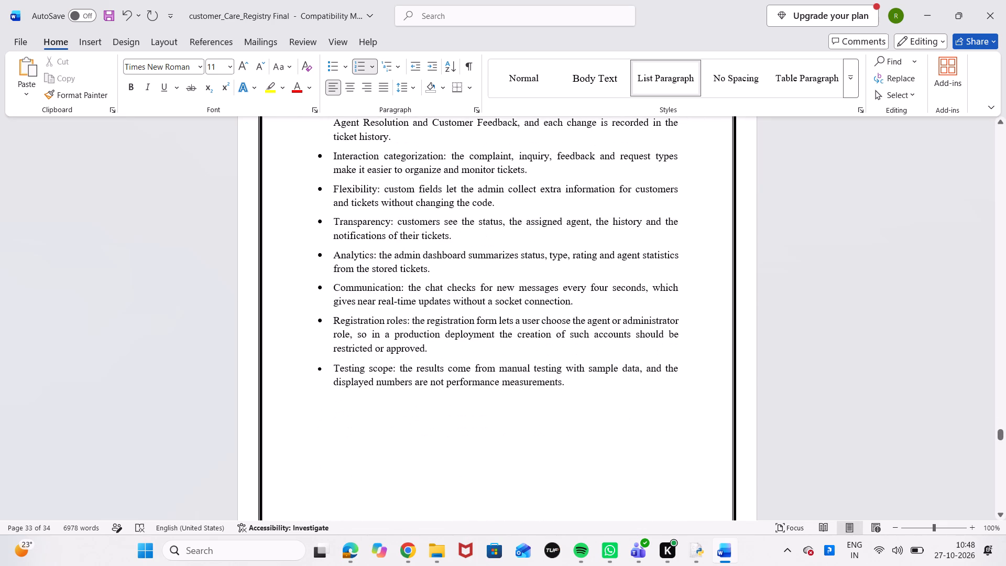
scroll(587, 176, "down", 1)
scroll(587, 176, "up", 3)
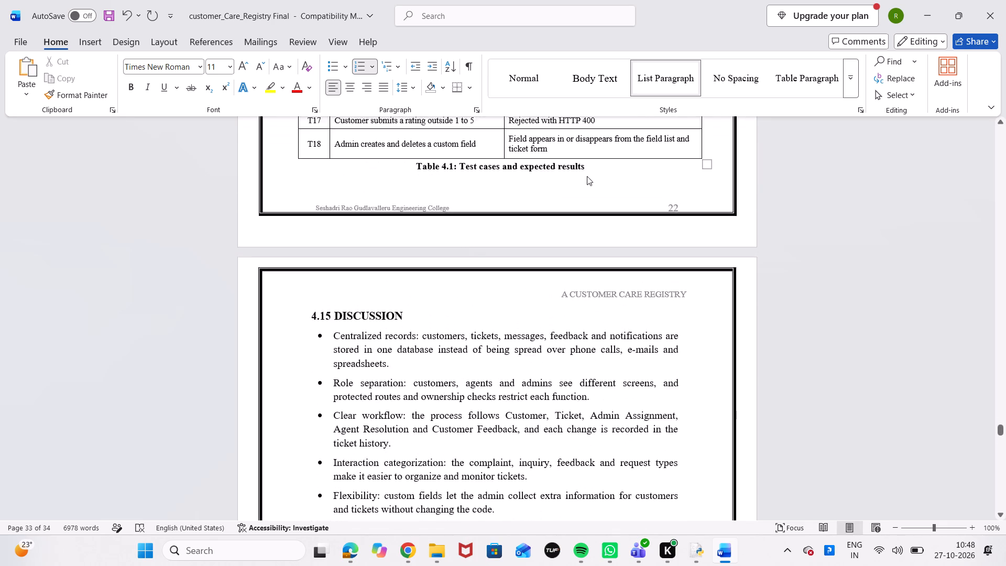
Insert one space before the 5.3 FUTURE SCOPE heading to shift it slightly inward.
scroll(587, 176, "down", 3)
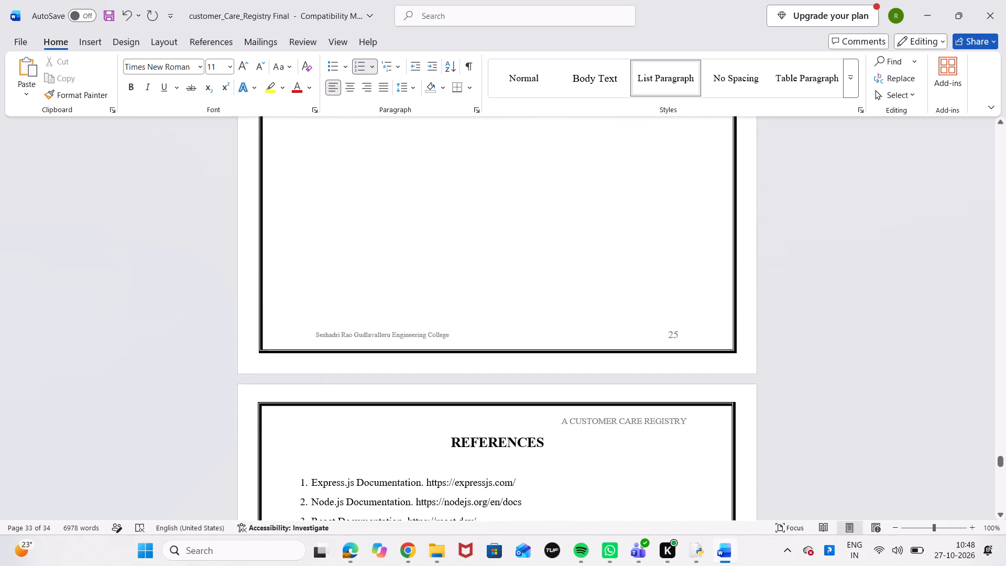
scroll(587, 176, "down", 1)
scroll(587, 176, "up", 3)
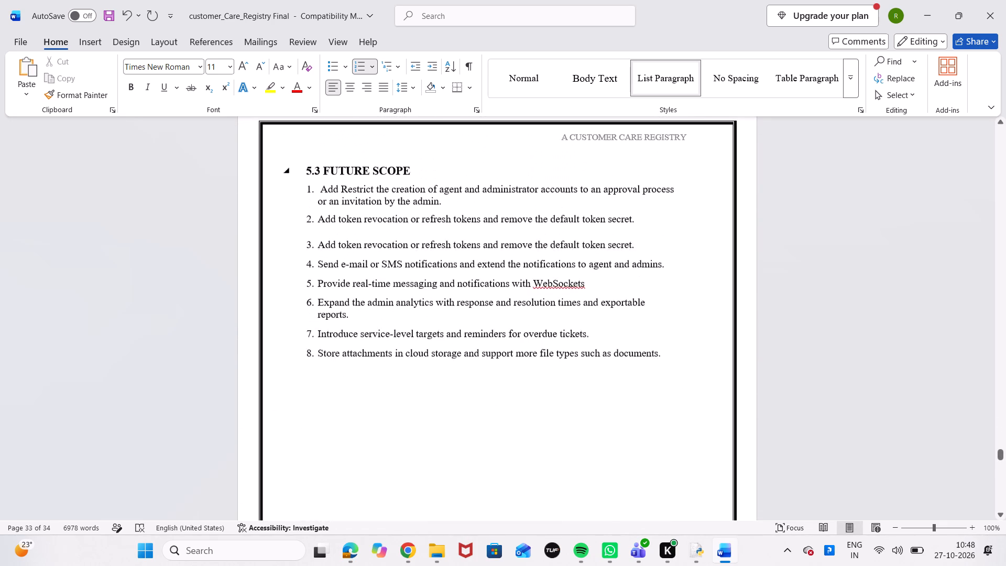
left_click(302, 180)
key("space")
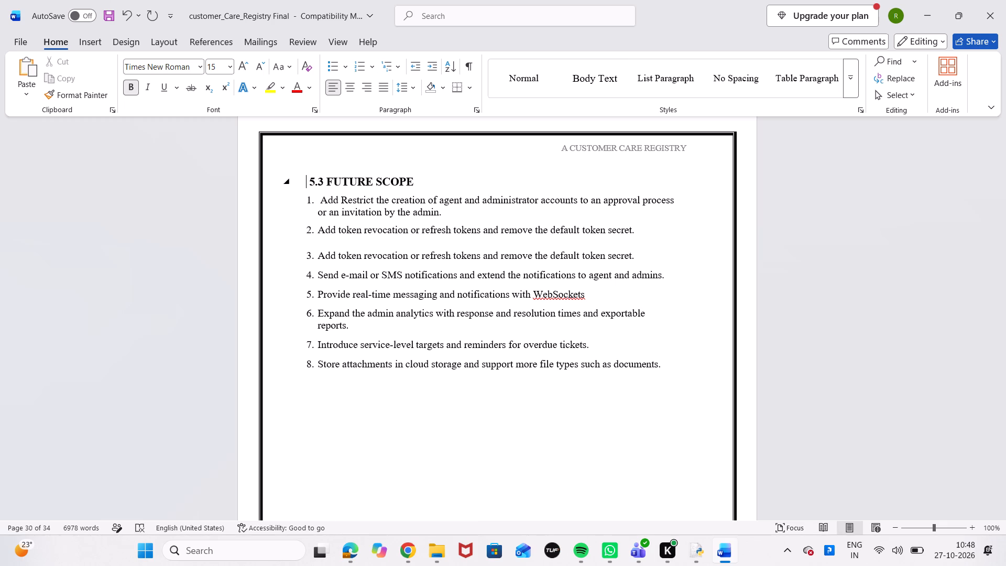
Set the left indent of the whole numbered list under the 5.3 FUTURE SCOPE heading to 1.2 cm.
scroll(302, 180, "up", 5)
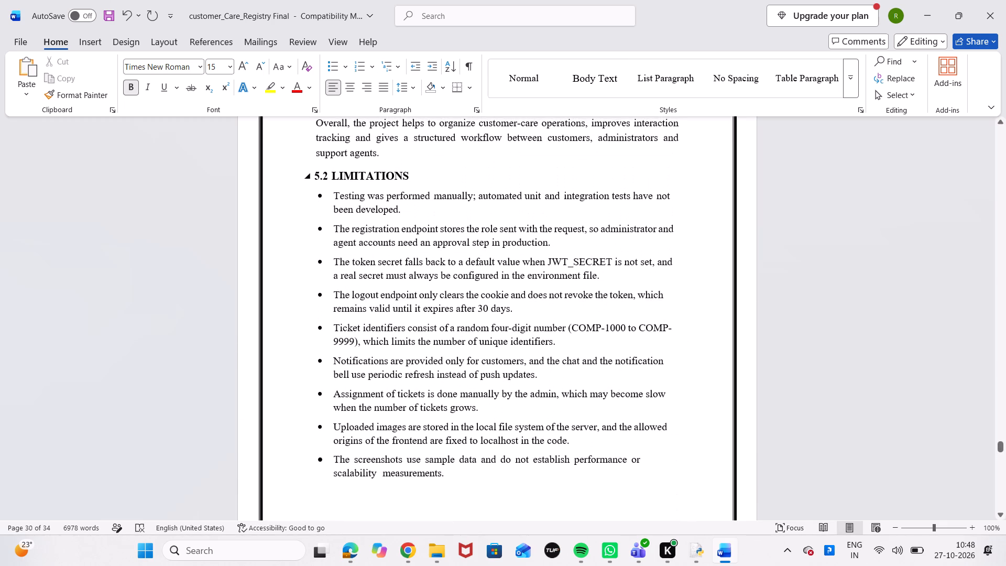
scroll(302, 180, "down", 5)
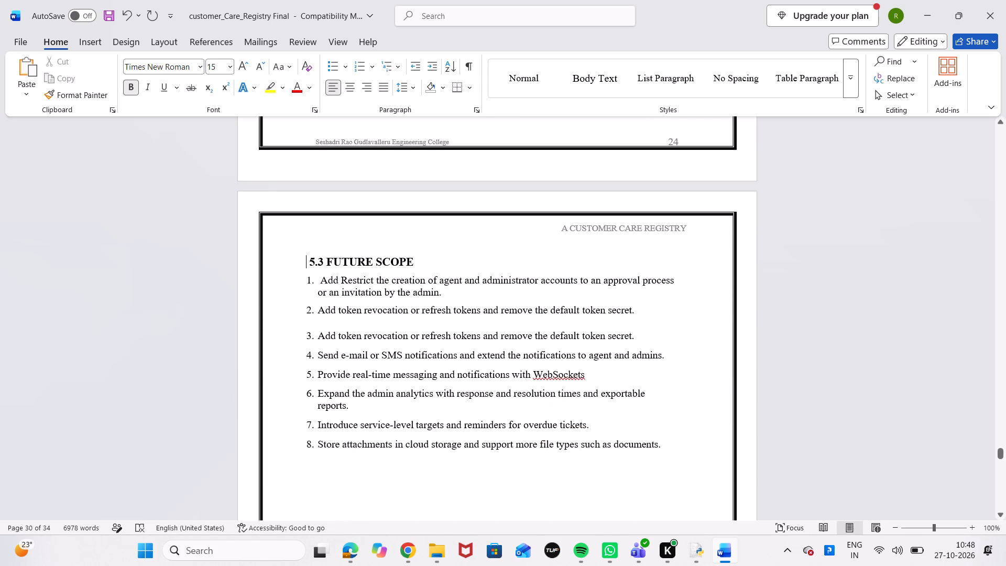
left_click_drag(667, 447, 295, 276)
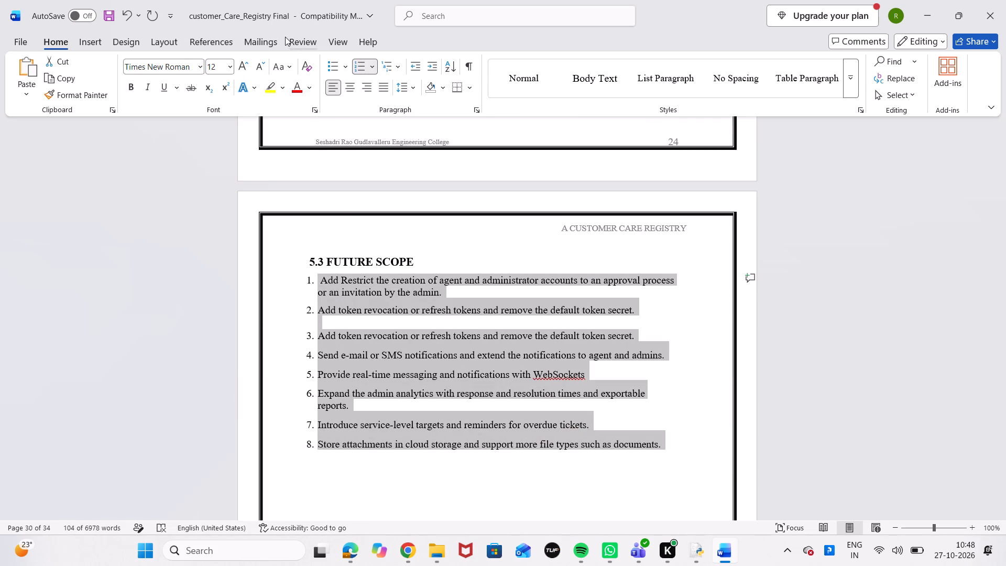
left_click(167, 41)
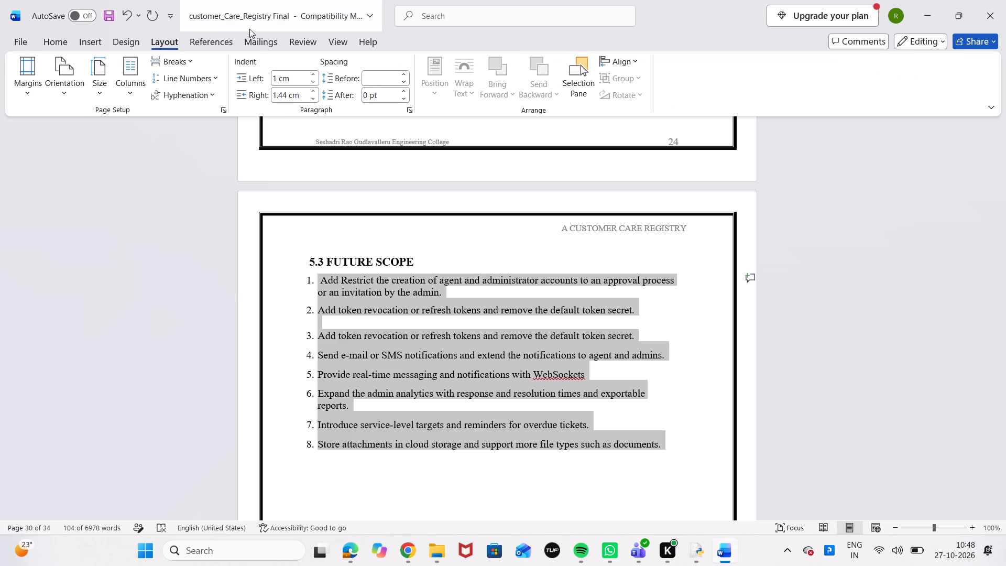
left_click(278, 77)
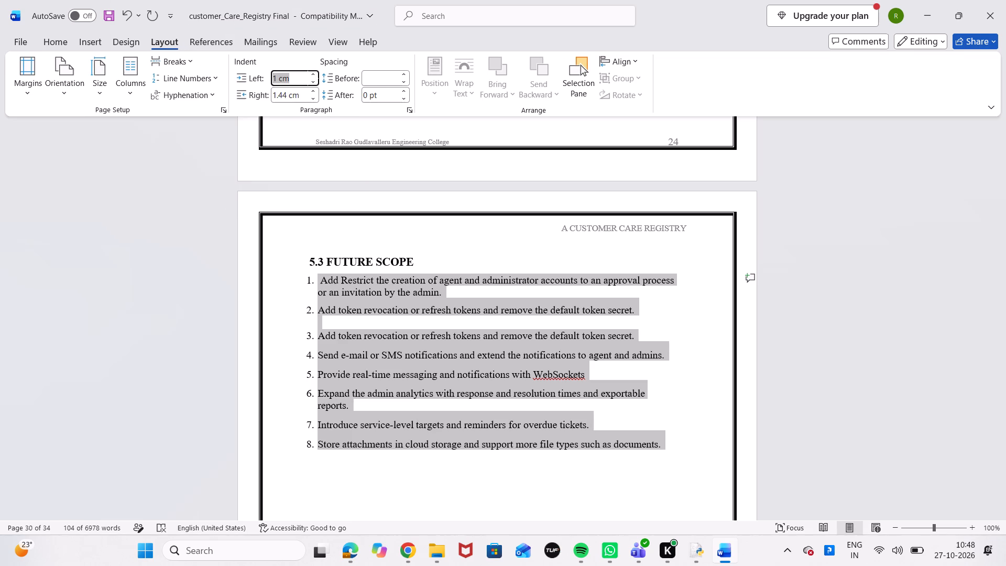
type("1.")
key("2")
key("Return")
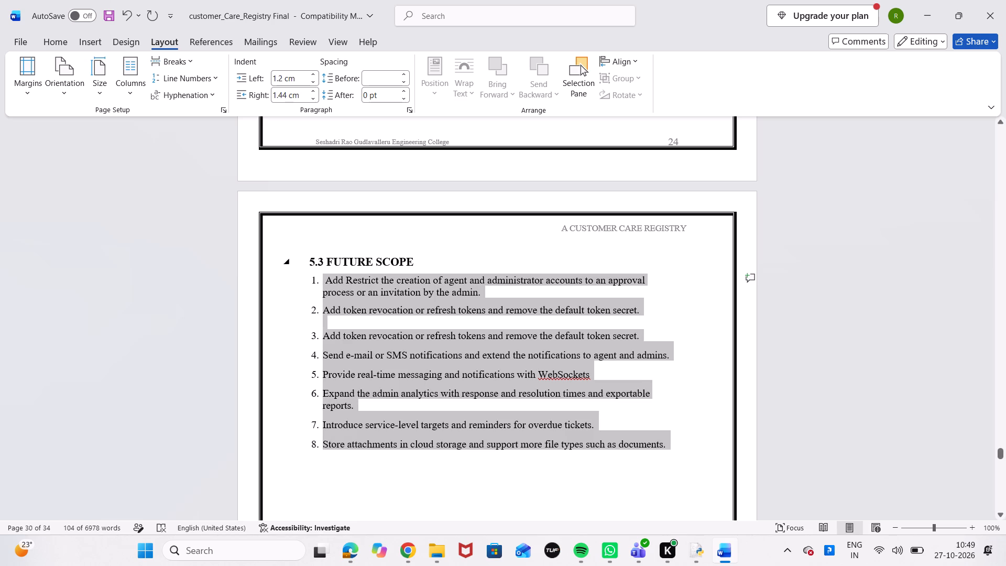
left_click(463, 268)
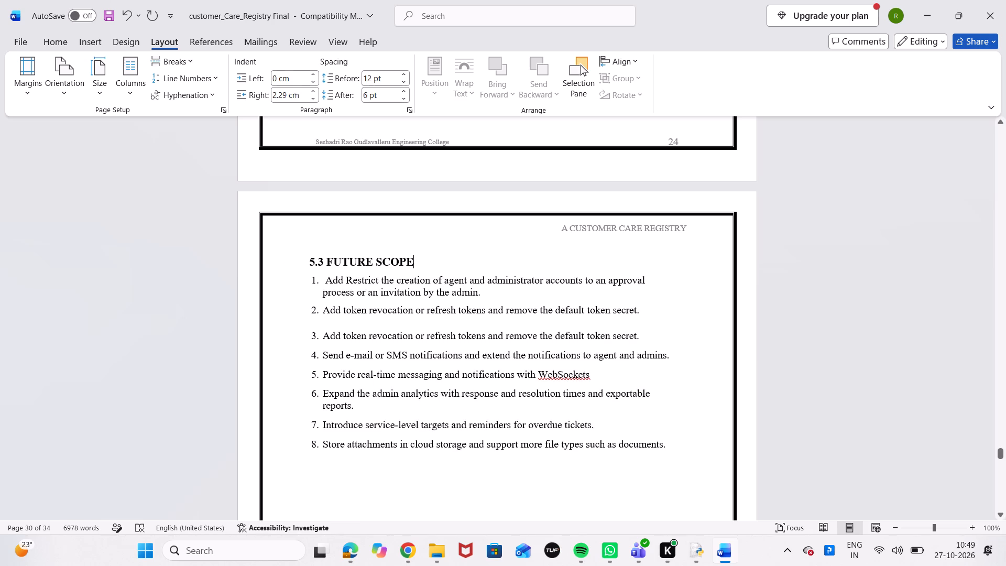
Save the report with the adjusted 5.3 Future Scope list.
scroll(447, 401, "down", 4)
left_click(450, 343)
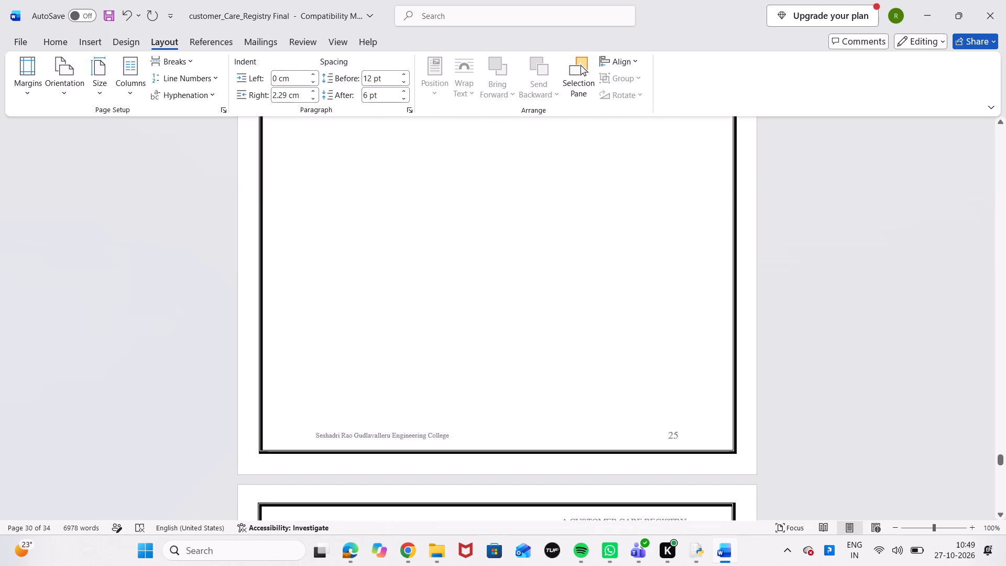
key("ctrl+s")
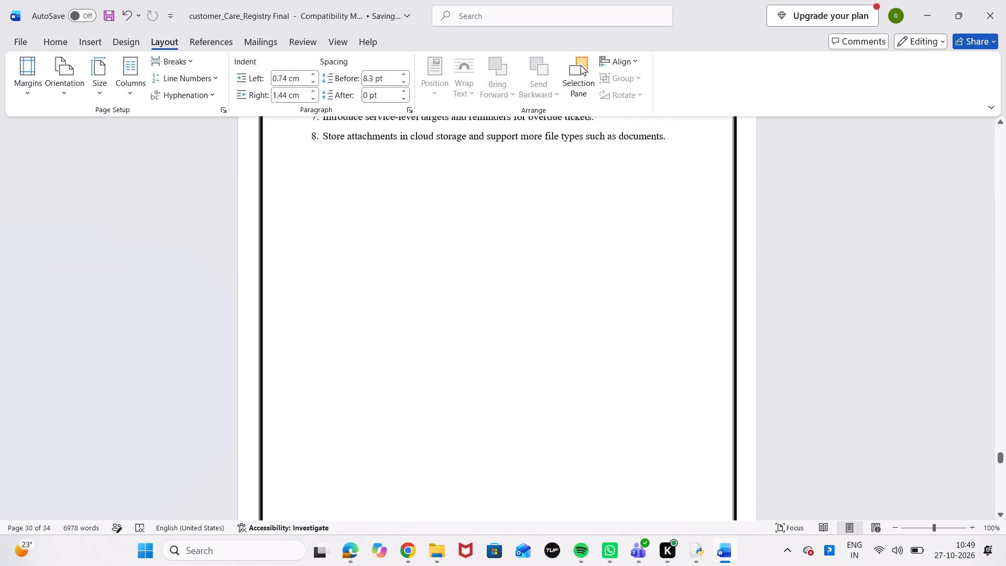
key("ctrl+s")
Return to the start of the report and recheck the layout of the title page and the certificate page.
scroll(450, 343, "up", 20)
scroll(450, 343, "up", 11)
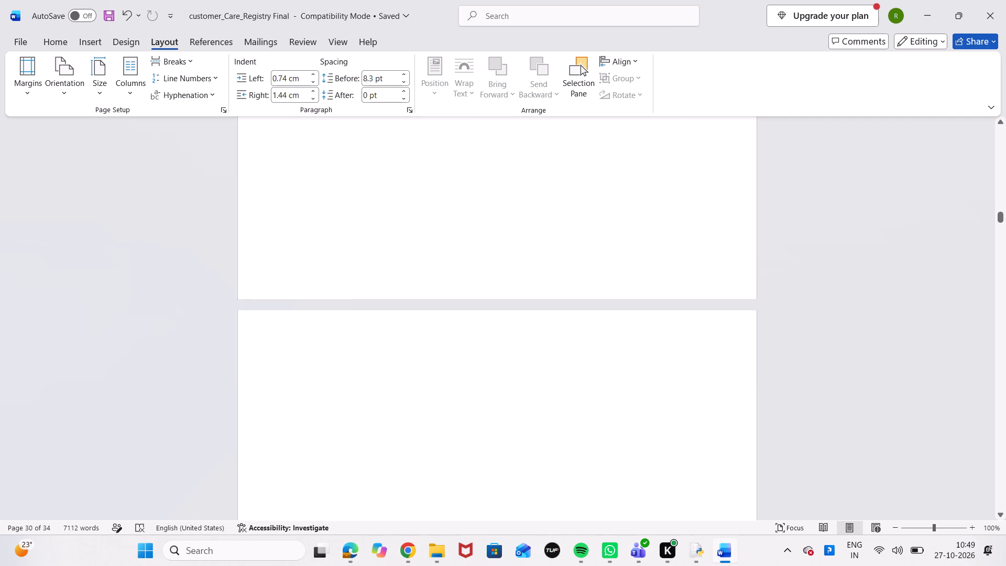
scroll(450, 343, "up", 18)
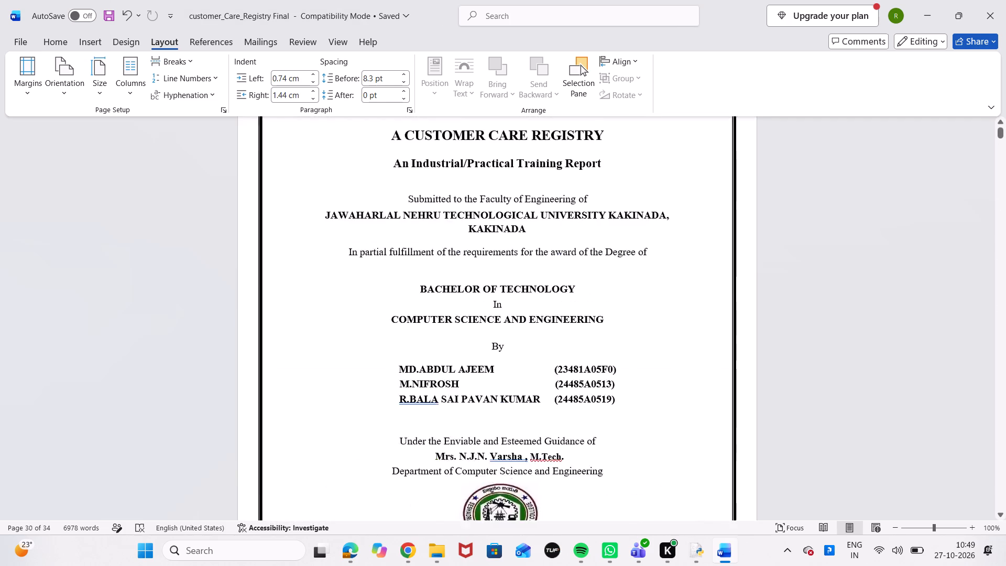
scroll(450, 343, "up", 8)
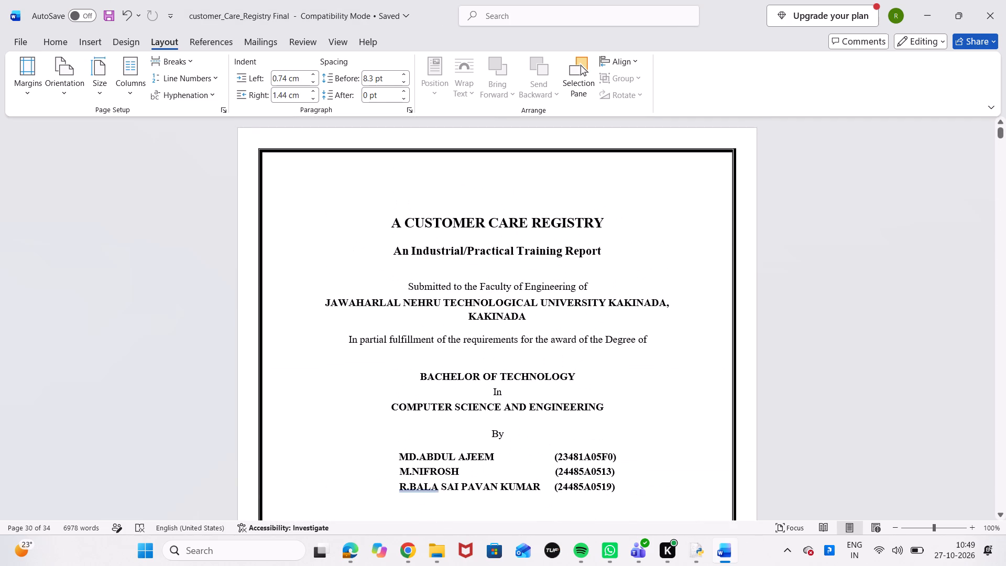
scroll(450, 343, "down", 1)
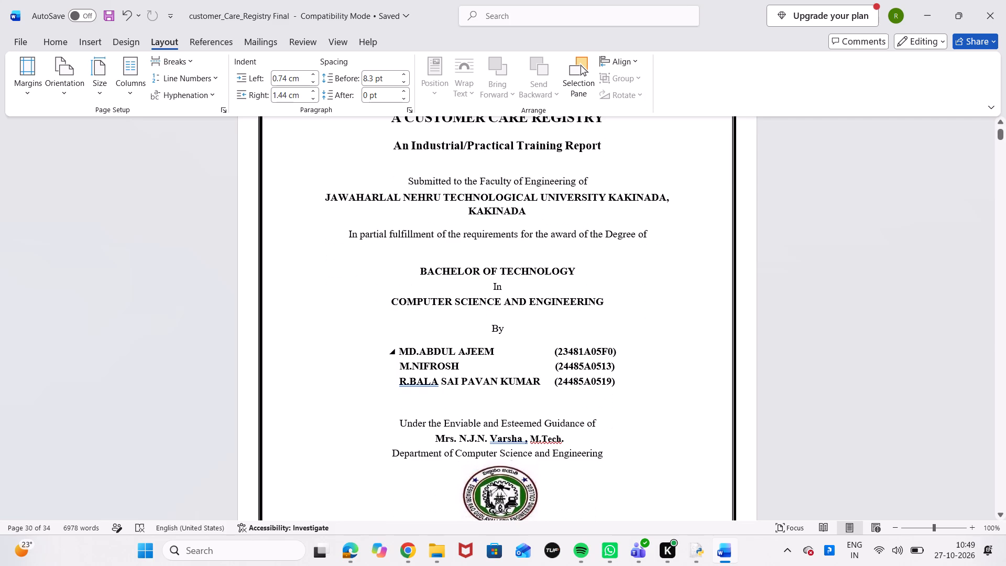
scroll(450, 343, "up", 2)
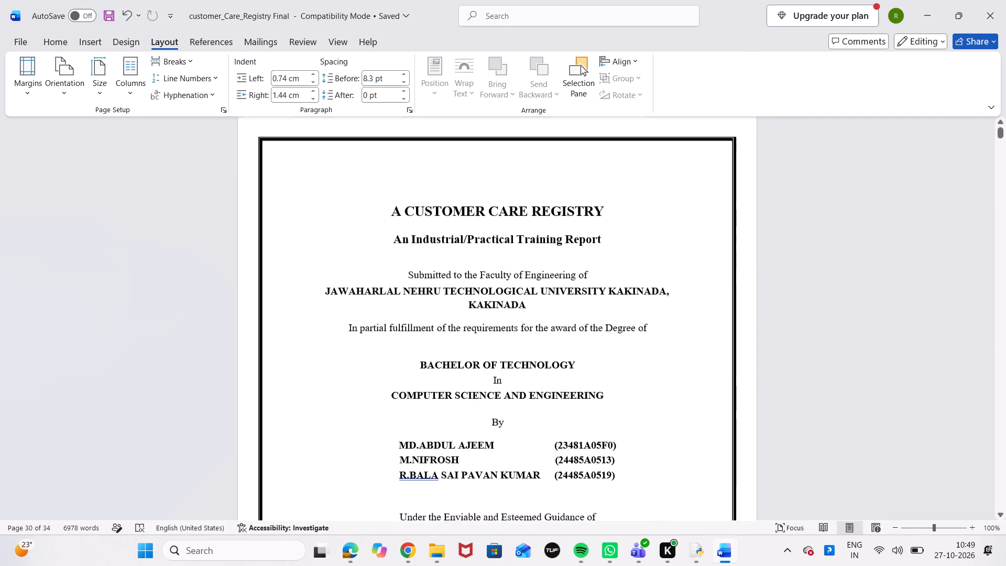
scroll(450, 343, "down", 4)
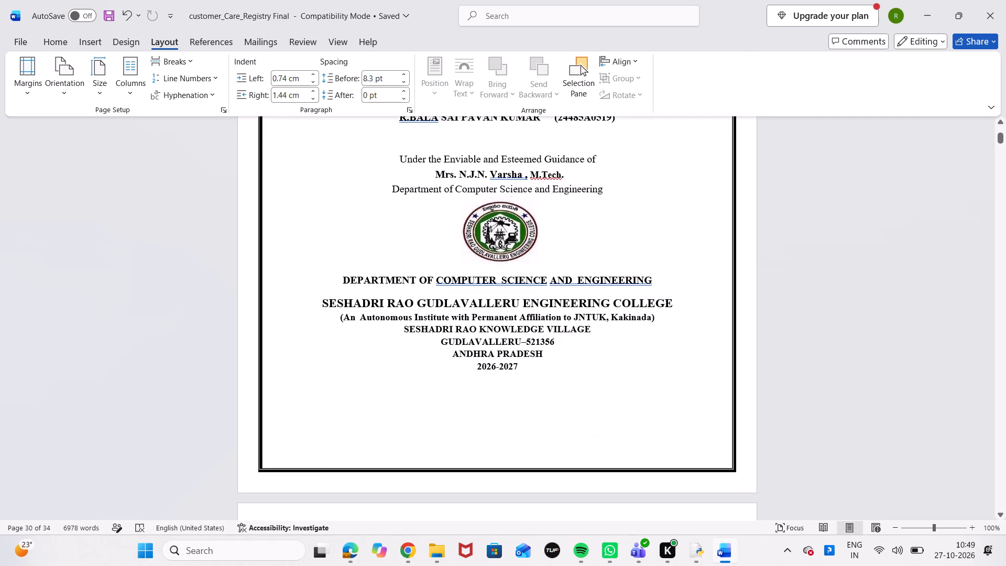
scroll(450, 343, "down", 4)
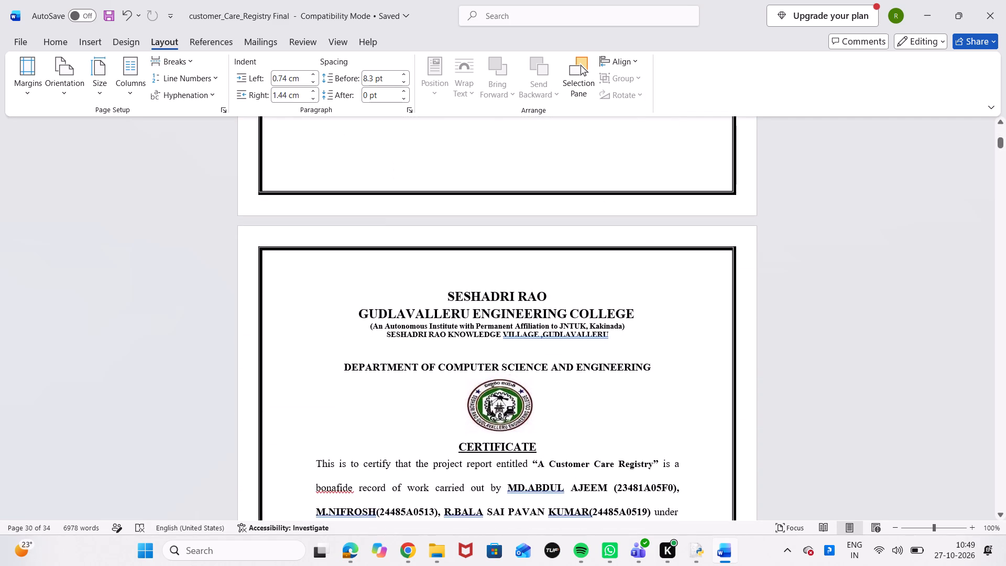
scroll(450, 343, "down", 1)
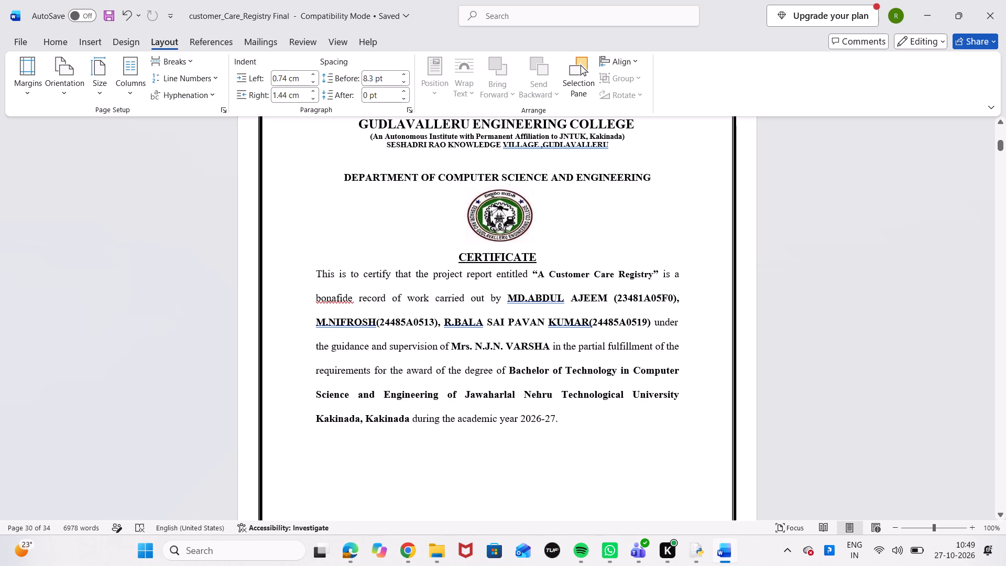
scroll(450, 343, "down", 2)
Save the report again while reviewing the certificate page.
key("ctrl+s")
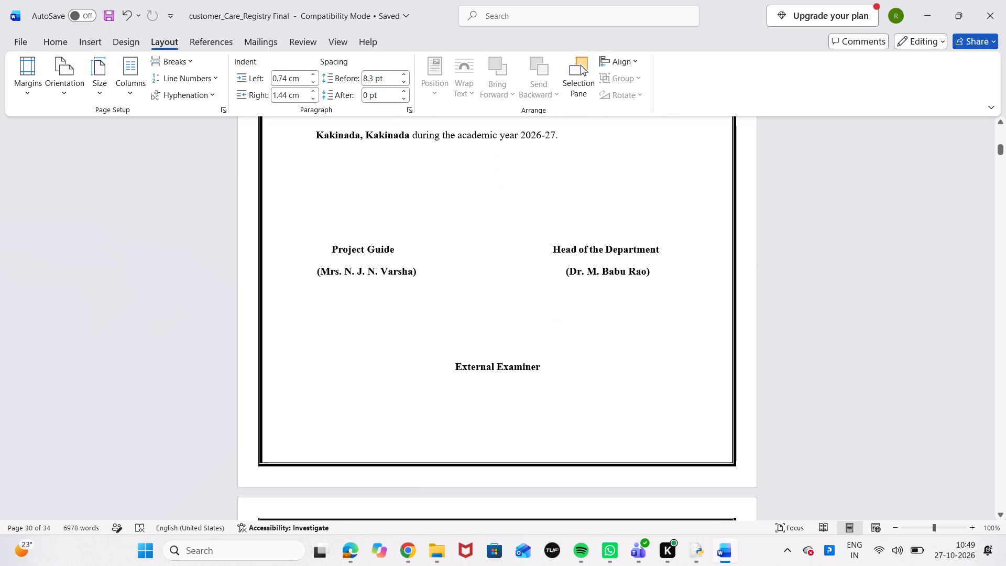
scroll(450, 343, "up", 3)
left_click(450, 343)
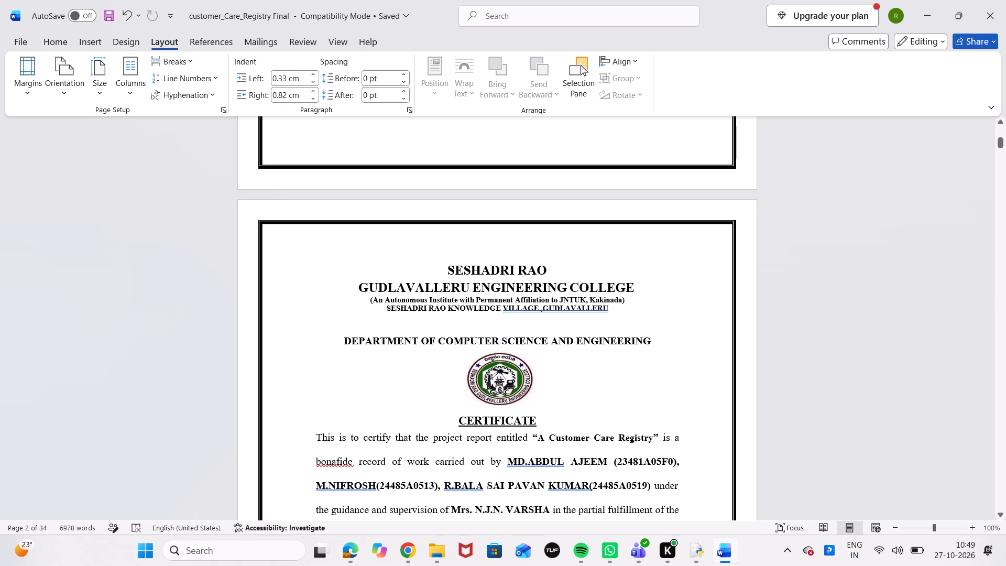
key("ctrl+s")
left_click(652, 311)
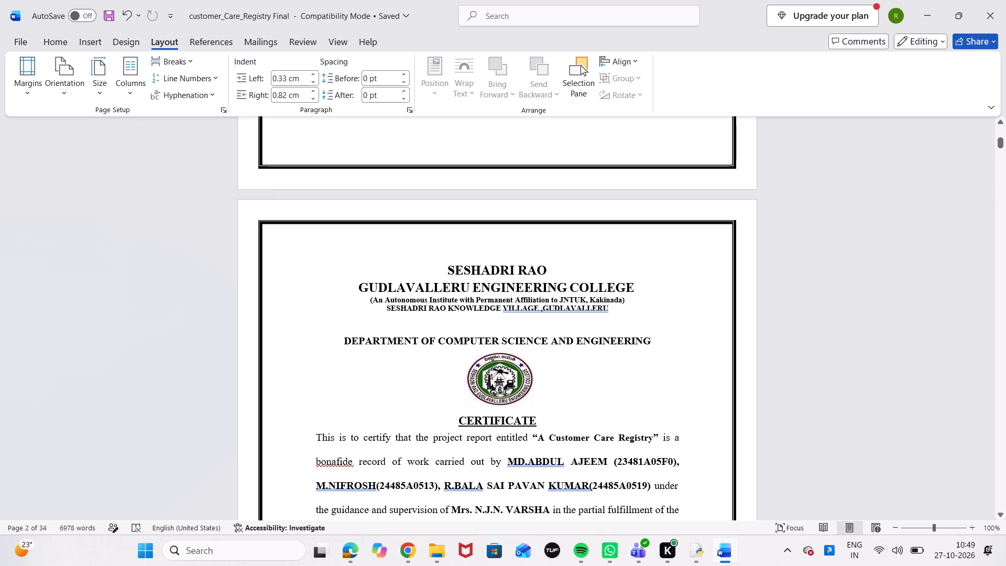
key("ctrl+s")
key("ctrl+s")
Recheck the layout from the certificate signatures and acknowledgement through Chapter 1 to section 2.4 Expected Benefits.
scroll(652, 311, "down", 3)
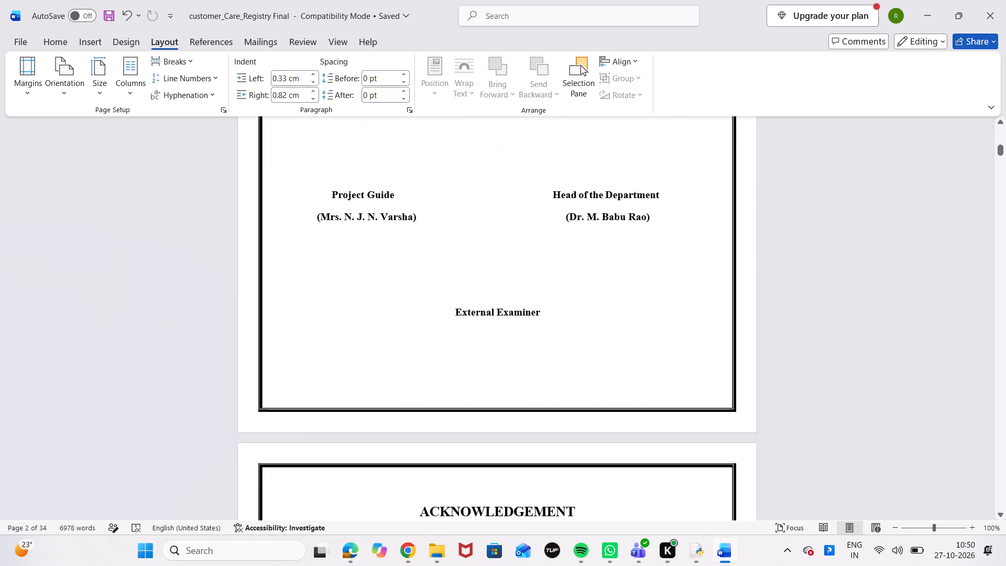
scroll(652, 311, "down", 4)
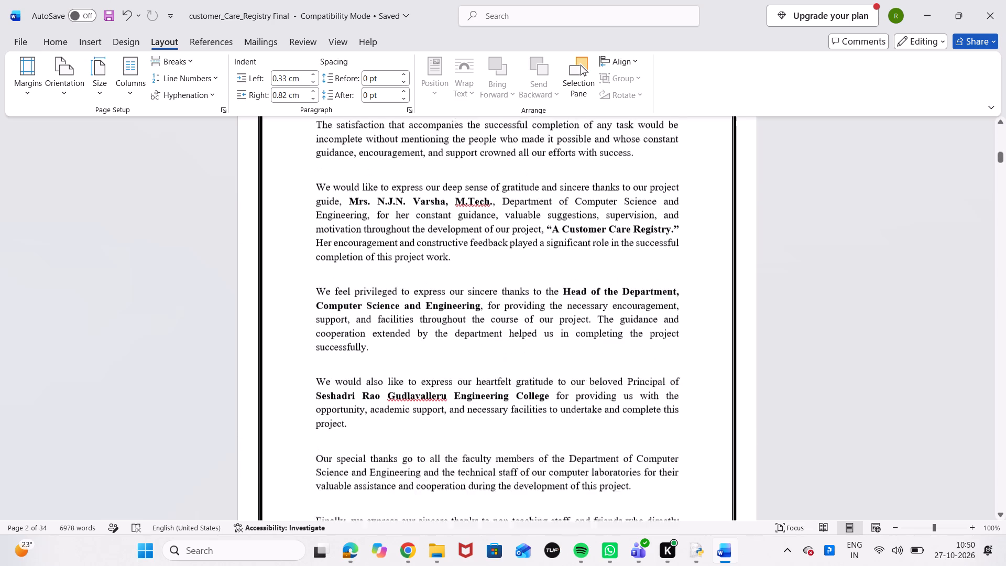
scroll(652, 311, "down", 1)
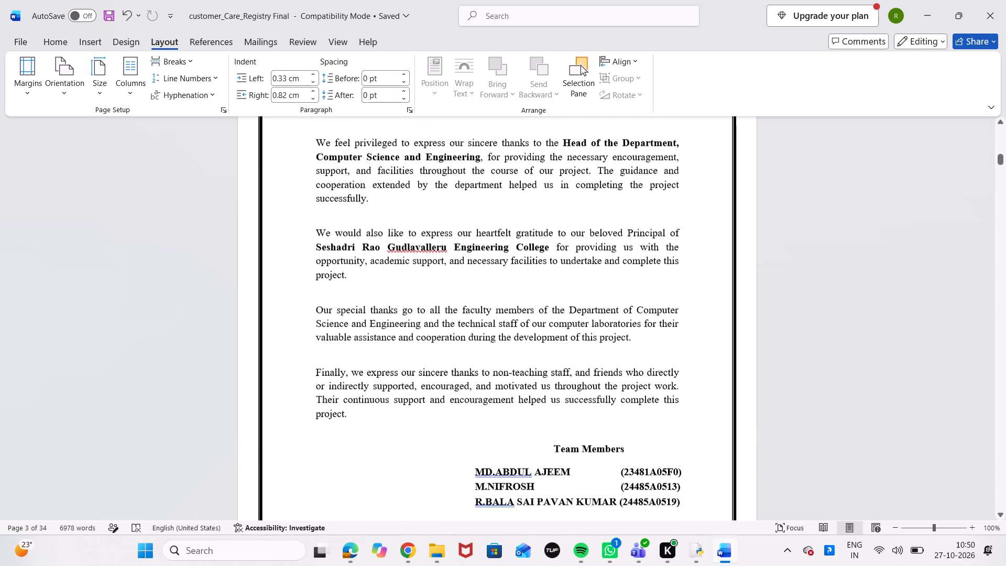
scroll(652, 311, "down", 13)
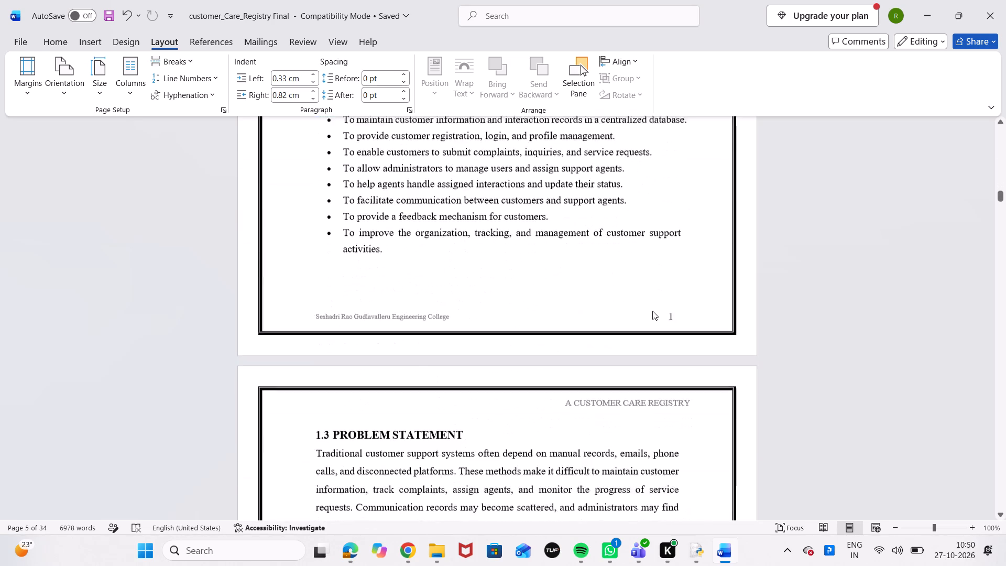
scroll(652, 311, "down", 6)
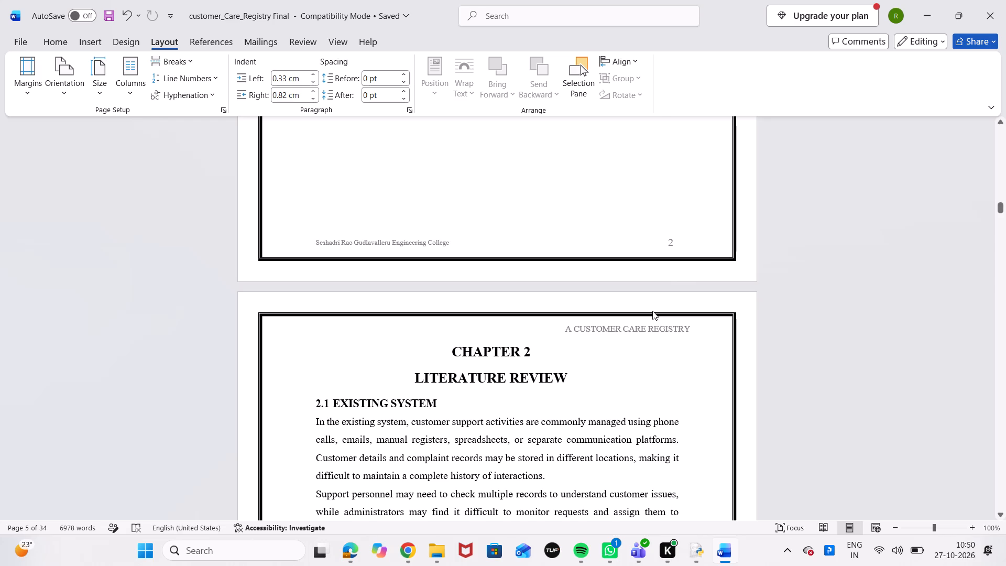
scroll(652, 311, "down", 1)
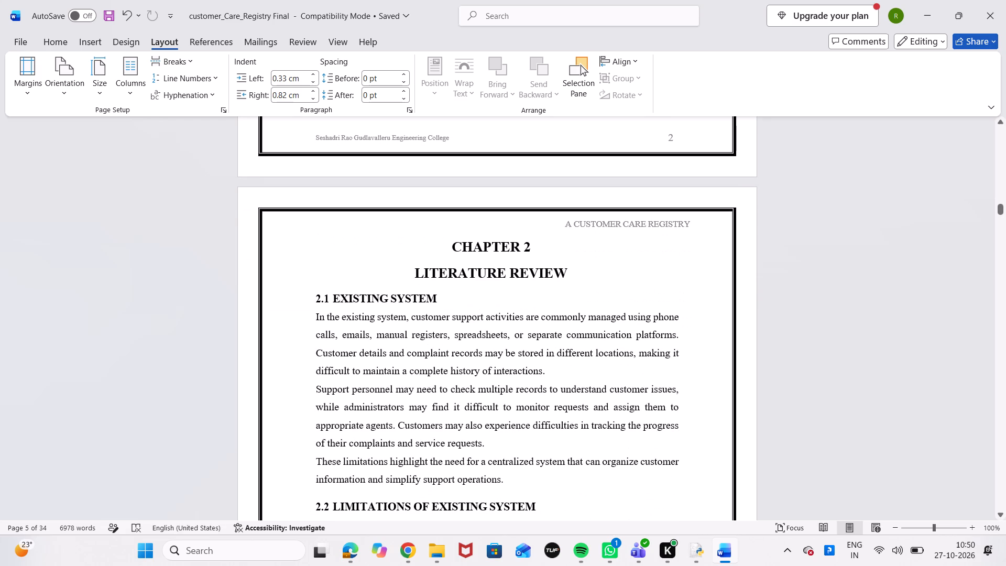
scroll(652, 311, "down", 2)
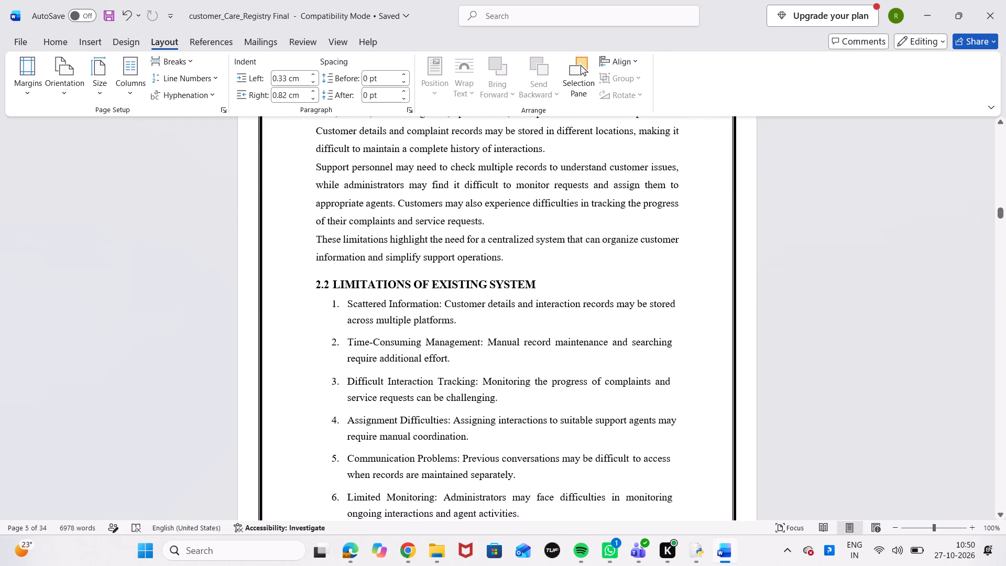
scroll(652, 311, "down", 4)
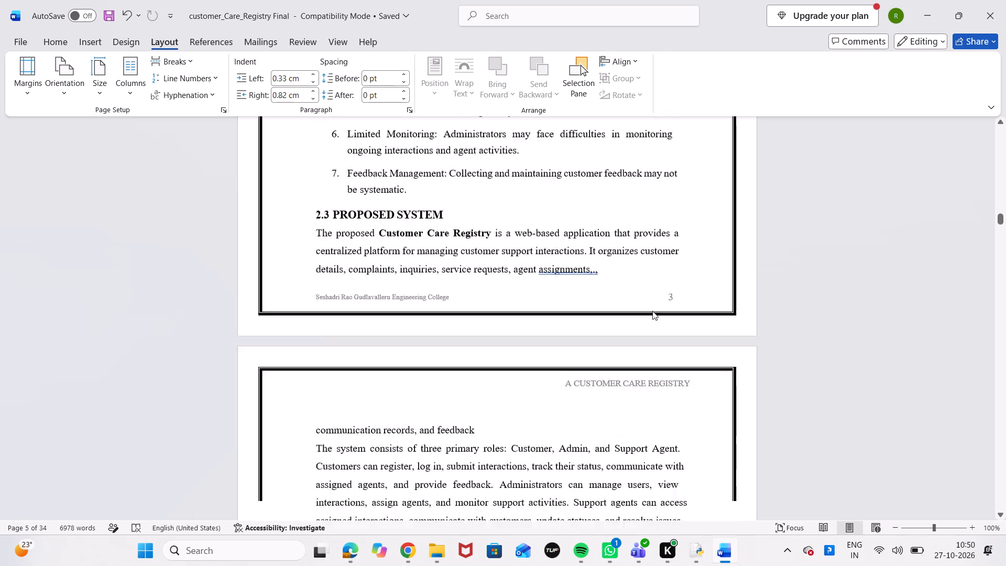
scroll(652, 311, "down", 2)
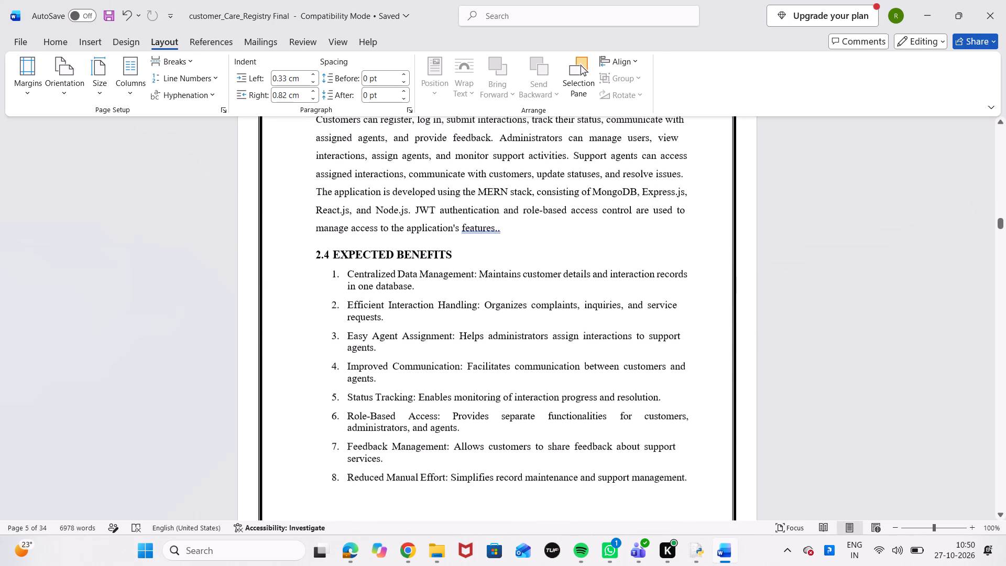
scroll(652, 311, "down", 2)
Save the report after reviewing section 2.4 Expected Benefits.
left_click(594, 247)
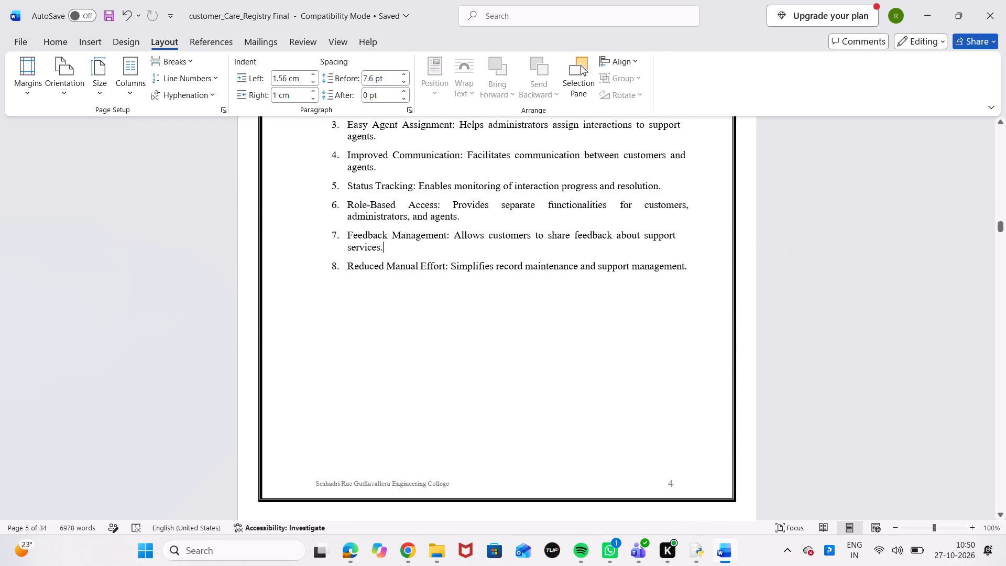
key("ctrl+s")
Save the Customer Care Registry report once more.
key("ctrl+s")
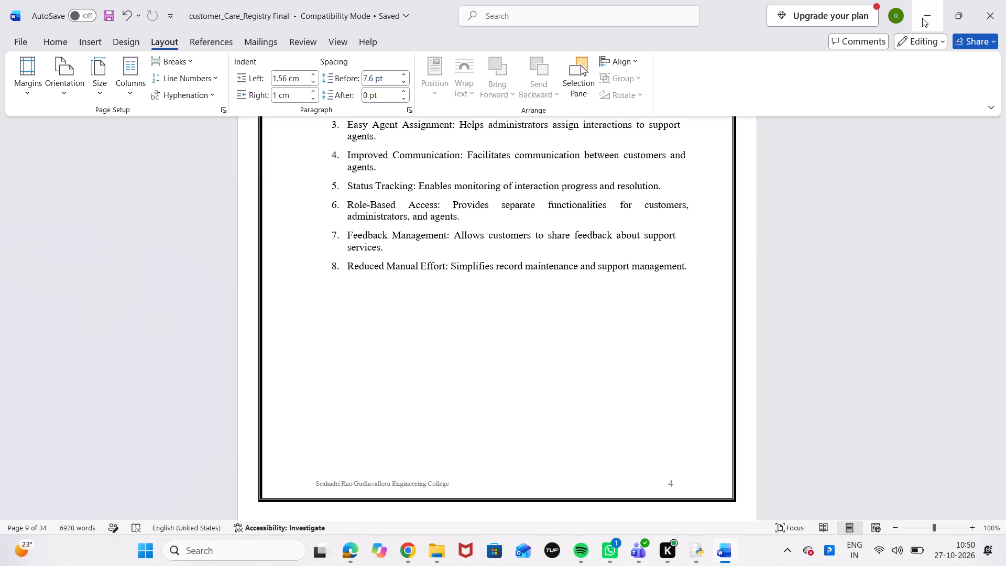
Switch to File Explorer and delete the PDFs customer_Care_Registry Final and customer_Care_Registry Final (1) from Downloads.
left_click(931, 17)
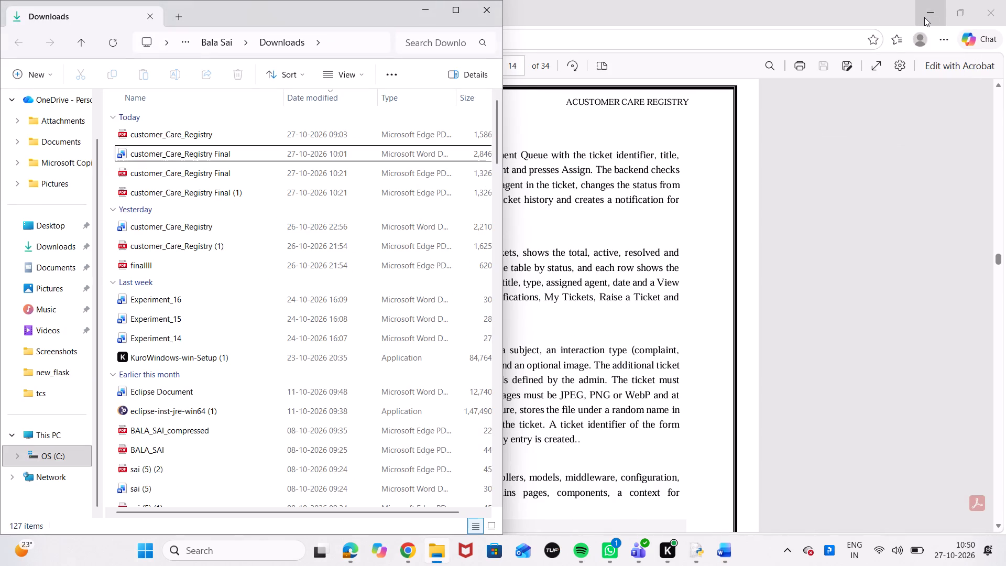
left_click(268, 181)
left_click(266, 176)
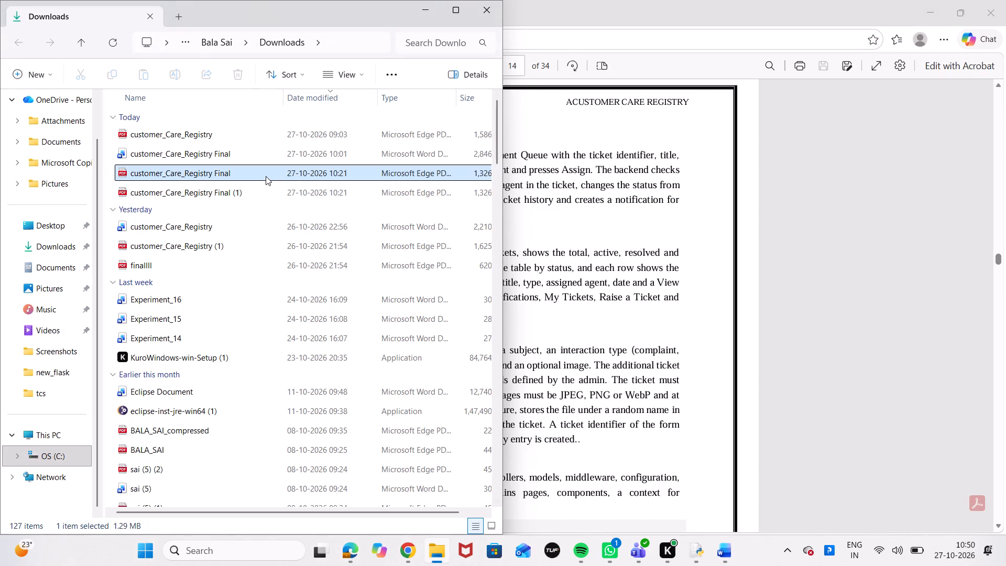
key("shift+Down")
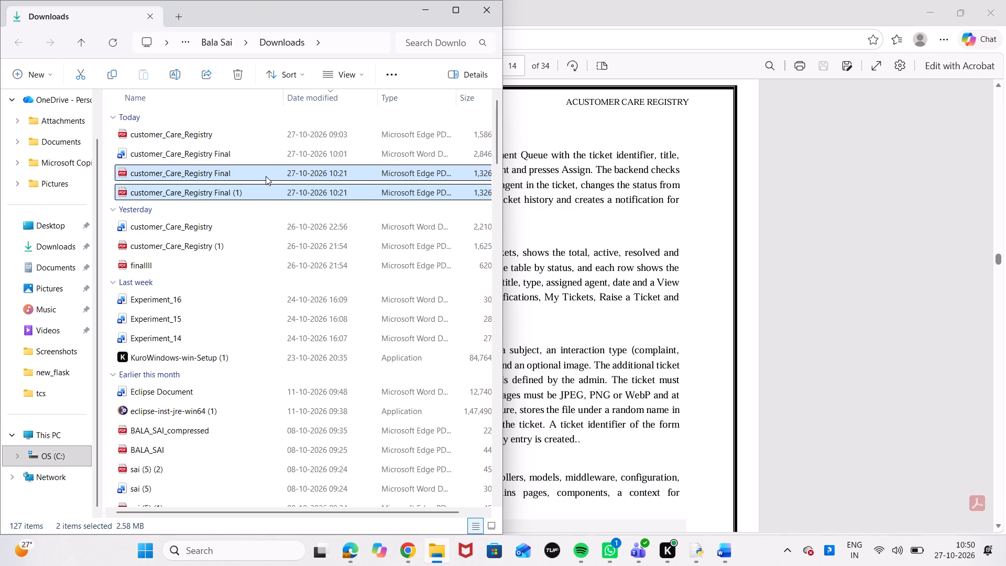
key("Delete")
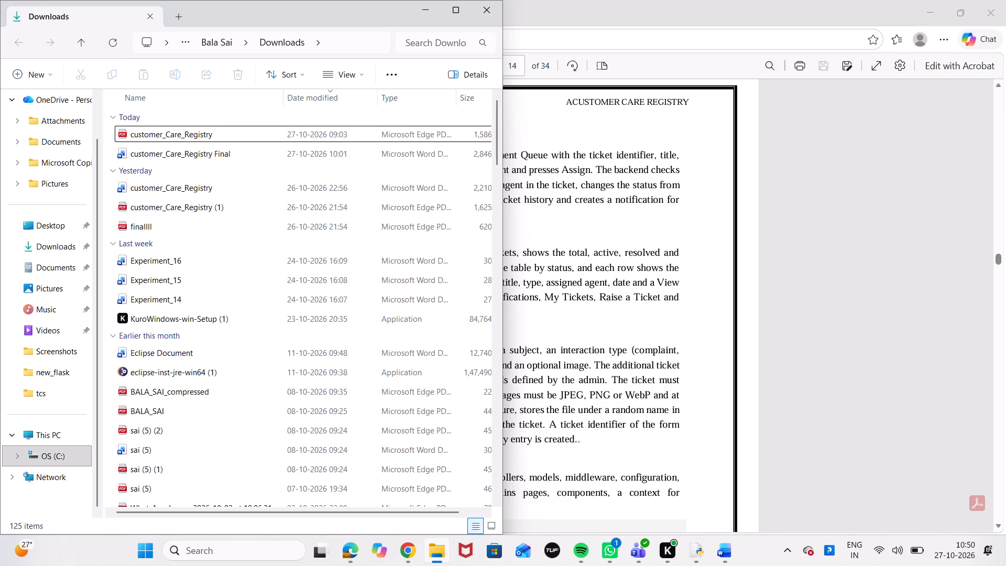
Switch to iLovePDF in Chrome, convert the customer_Care_Registry Final Word document from Downloads to PDF, and download the result.
left_click(406, 543)
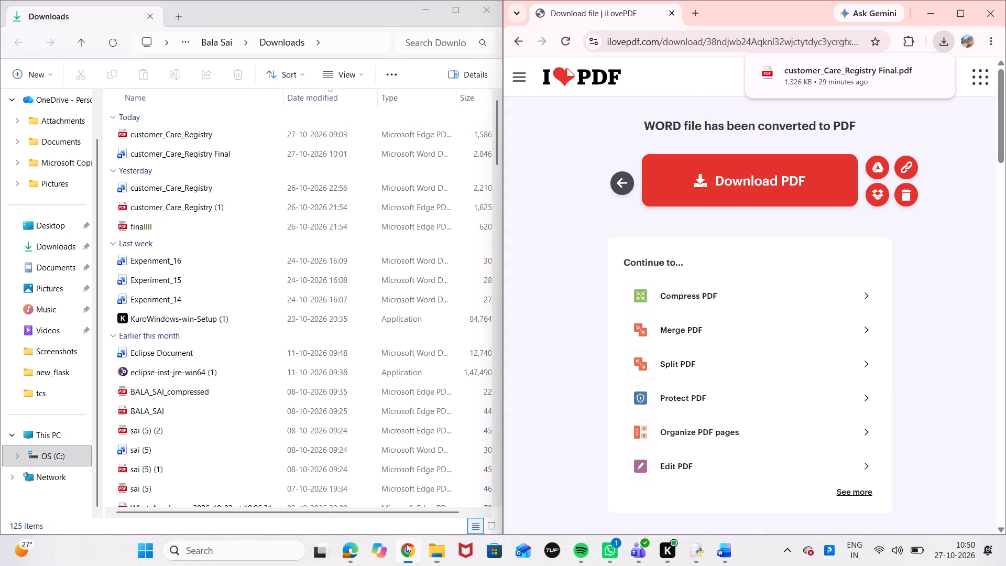
left_click(518, 41)
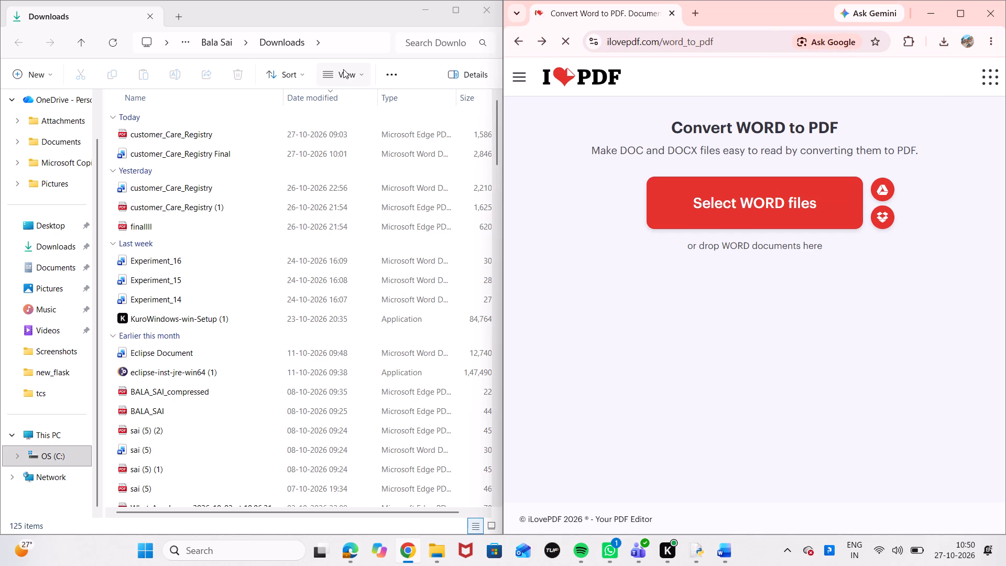
left_click_drag(272, 160, 331, 155)
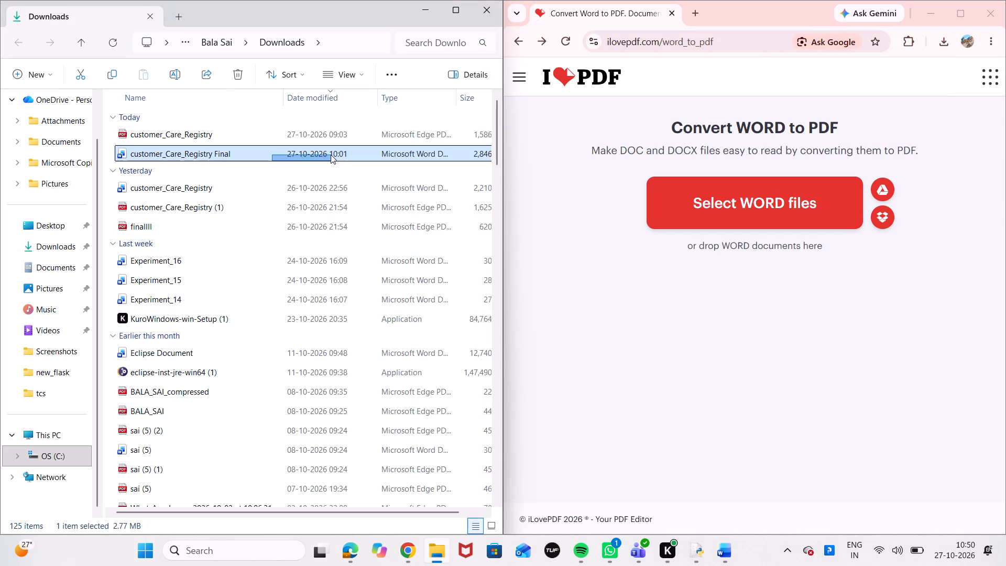
left_click_drag(331, 155, 331, 154)
left_click_drag(331, 154, 639, 189)
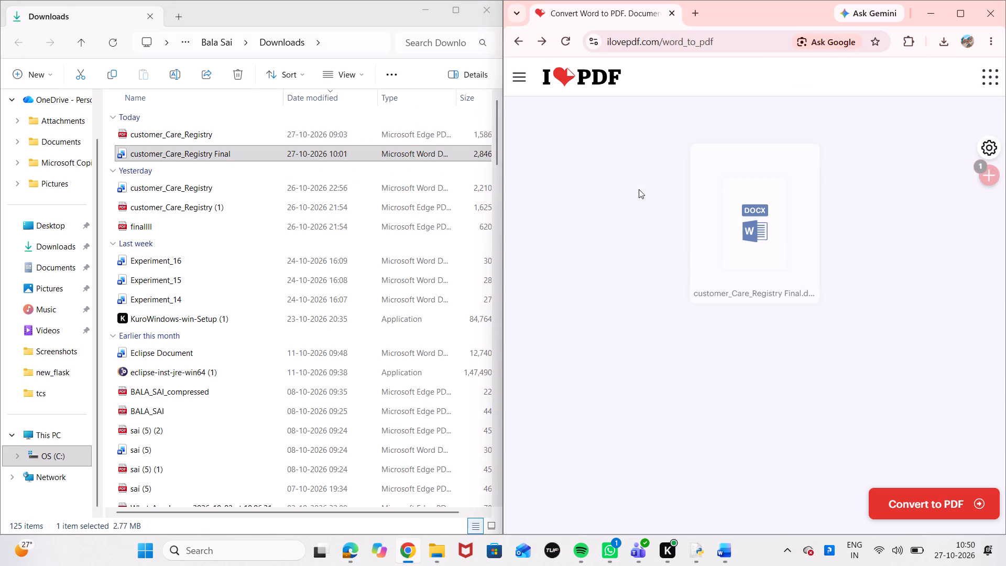
left_click(940, 506)
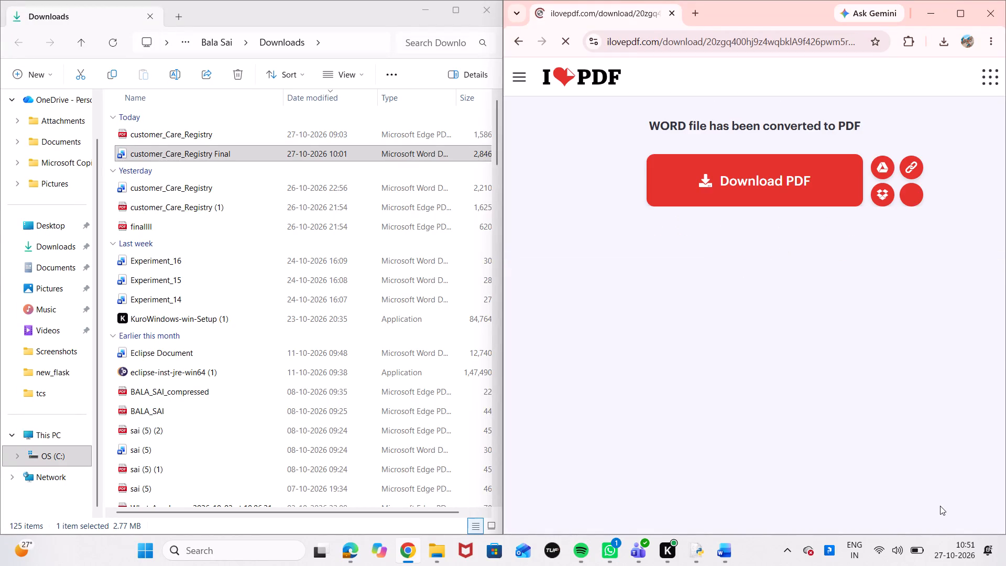
left_click(759, 168)
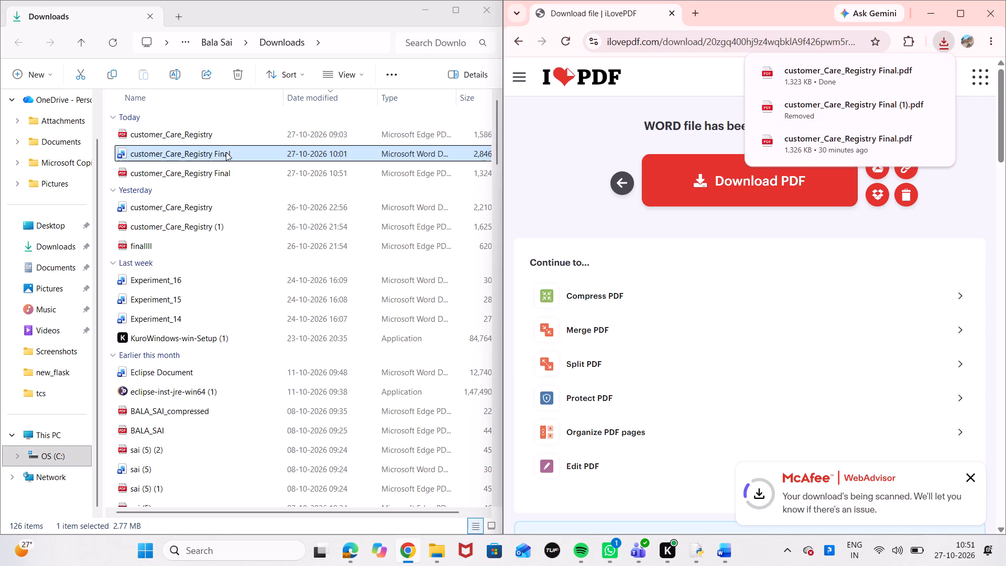
Open the newly downloaded customer_Care_Registry Final PDF from Downloads and go back to its title page.
double_click(209, 173)
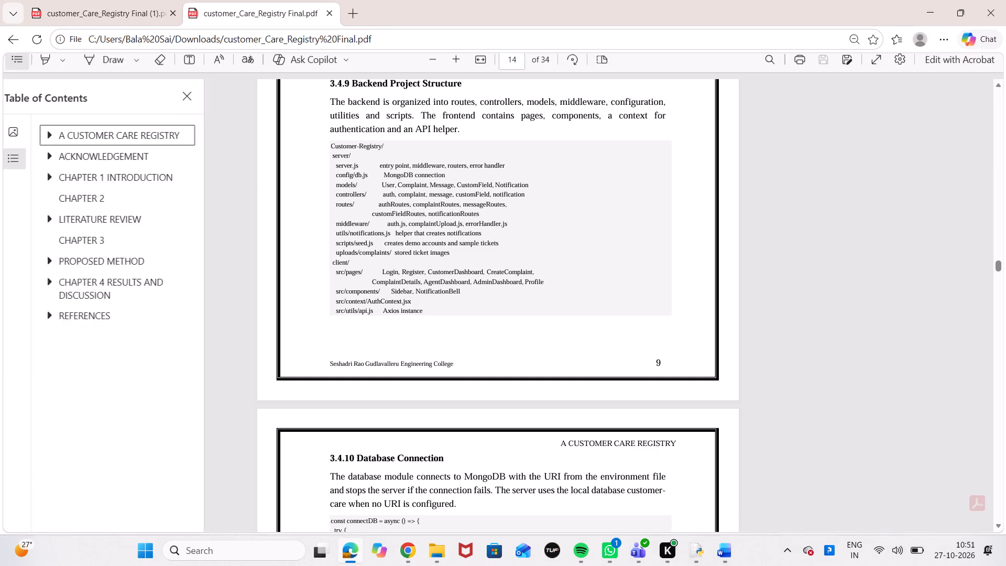
scroll(607, 305, "up", 10)
scroll(607, 305, "up", 12)
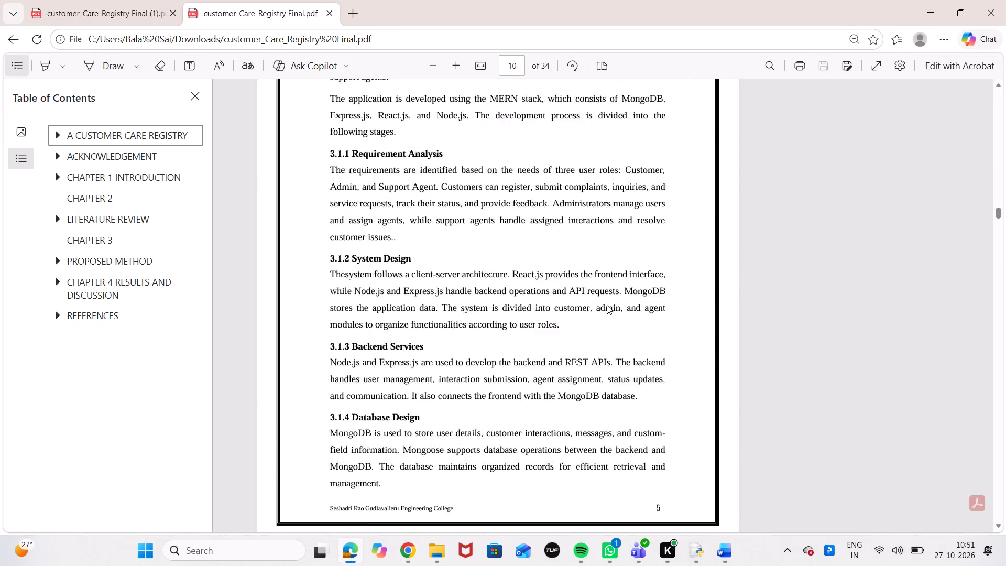
scroll(607, 305, "up", 7)
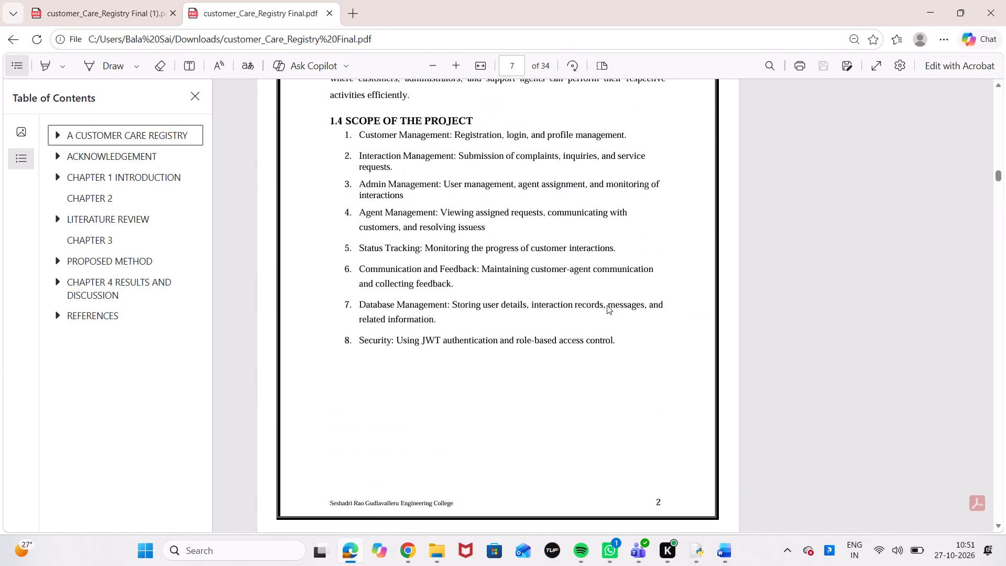
scroll(607, 305, "up", 18)
scroll(607, 305, "up", 9)
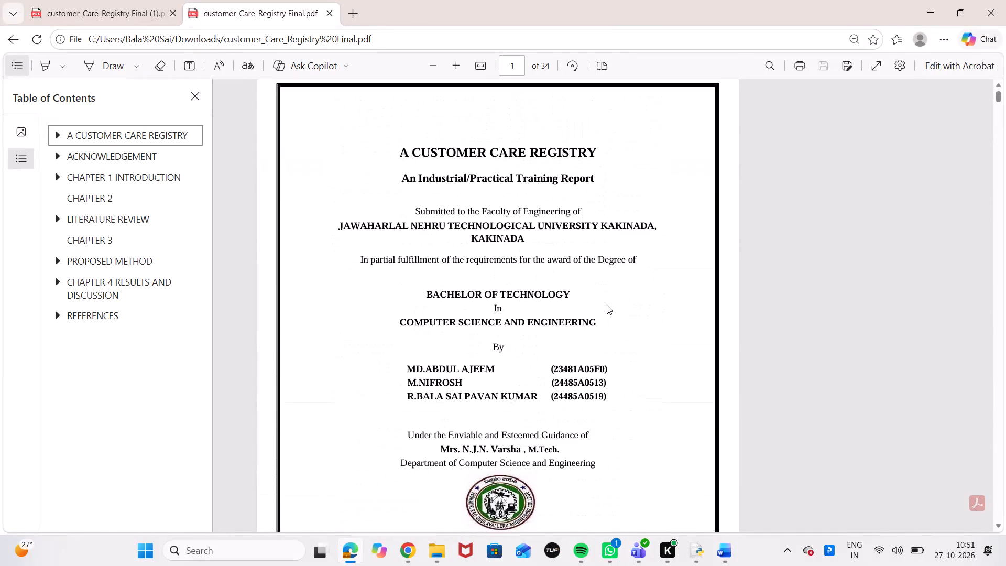
Check the PDF's layout from the title page and certificate through Chapters 1 and 2 to section 3.1 Methodology.
scroll(607, 305, "down", 3)
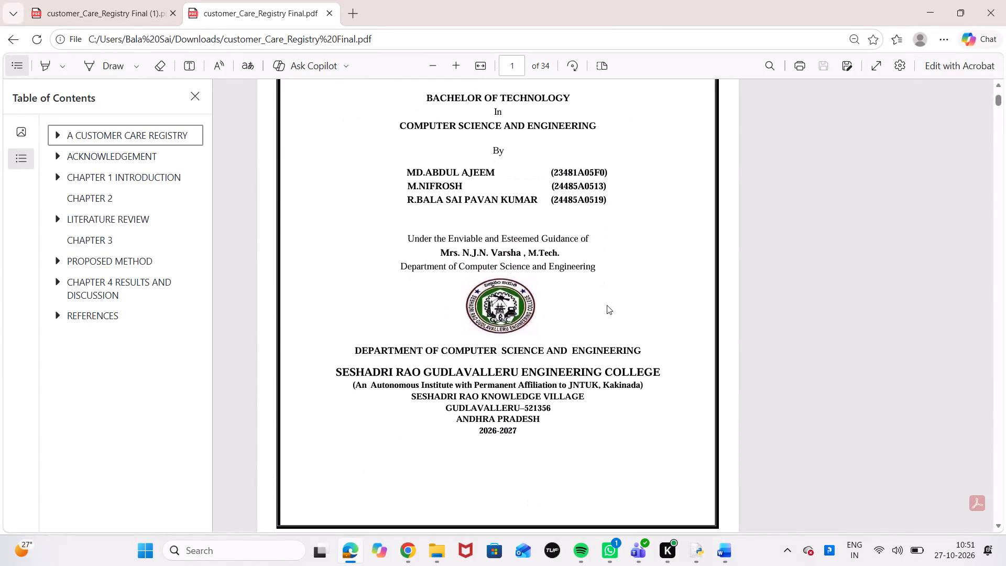
scroll(607, 305, "down", 3)
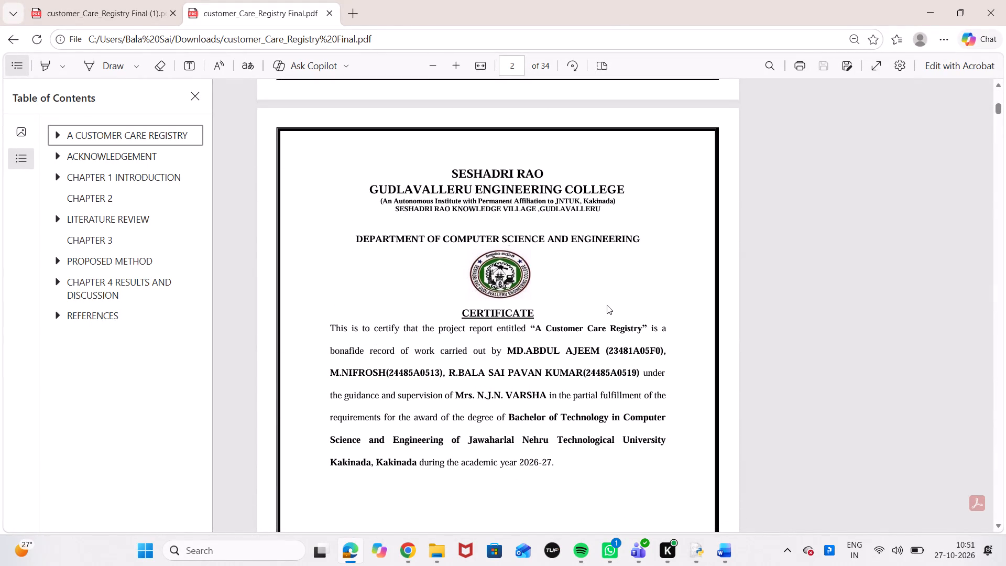
scroll(607, 305, "down", 1)
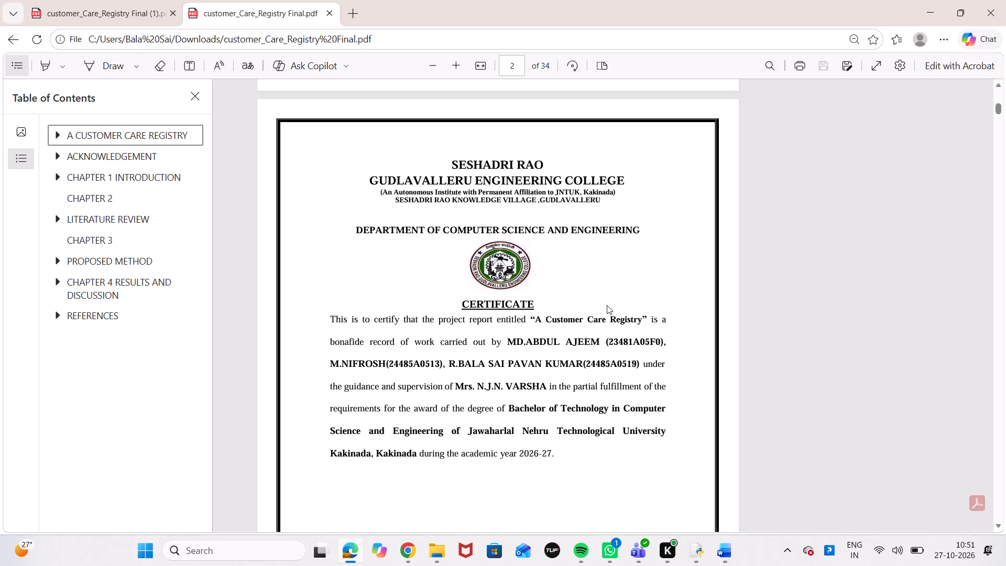
scroll(607, 305, "down", 11)
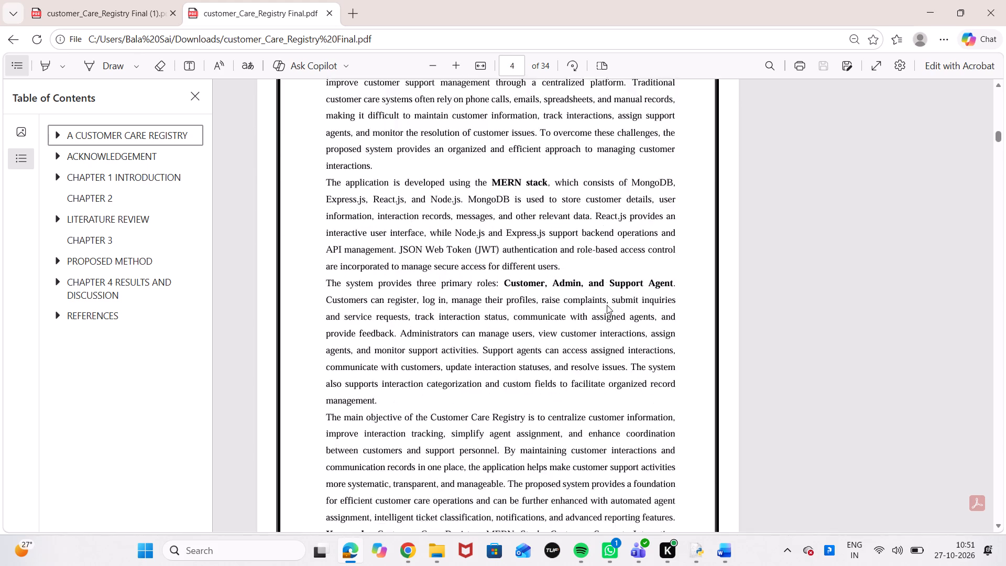
scroll(607, 305, "down", 5)
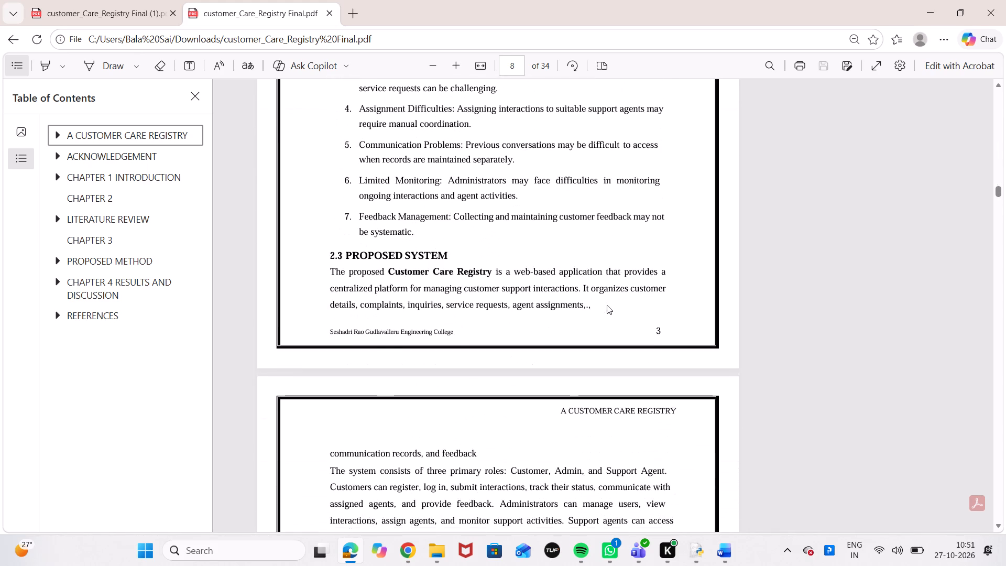
scroll(607, 305, "down", 4)
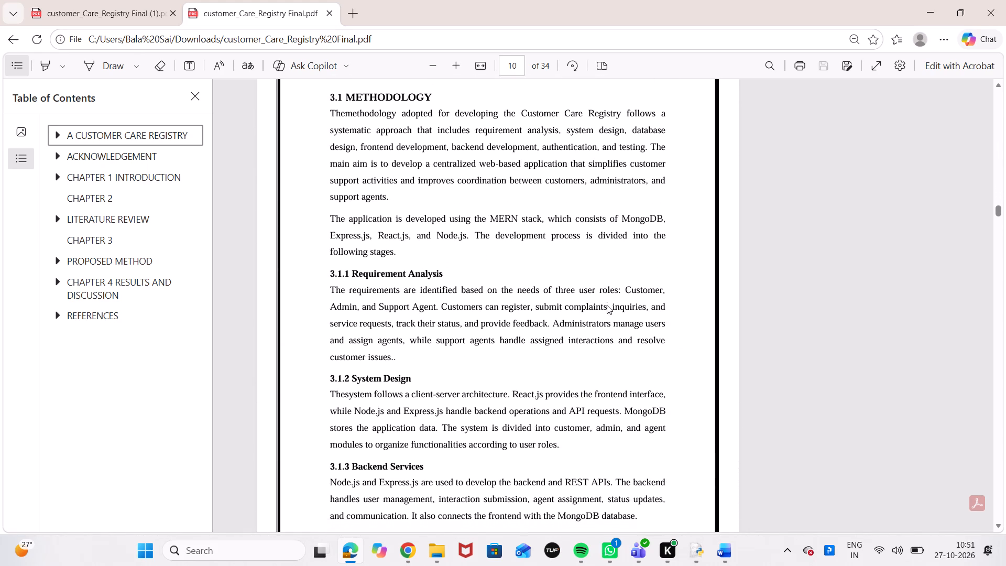
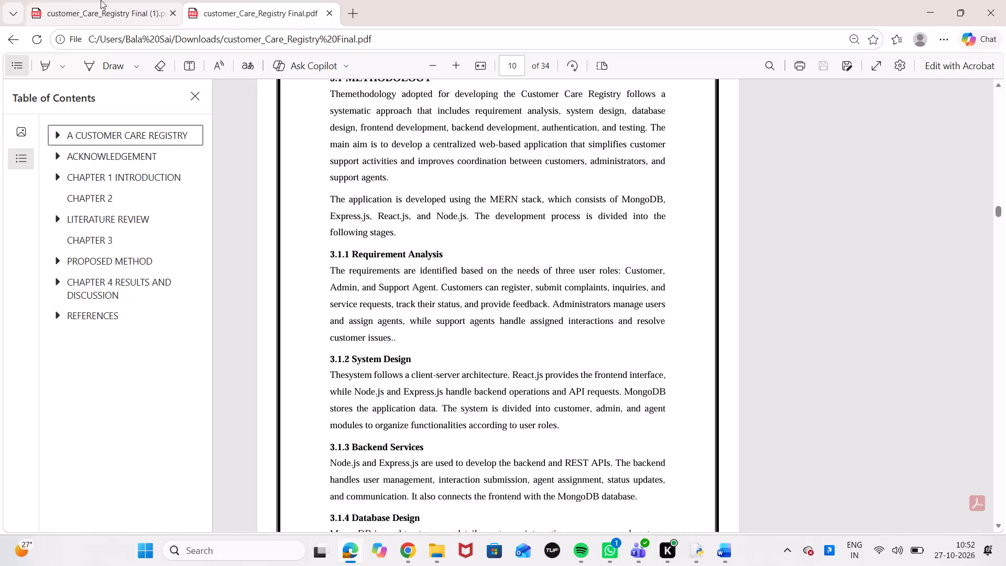
Close the outdated customer_Care_Registry Final (1) PDF, keeping the customer_Care_Registry Final PDF open.
left_click(172, 12)
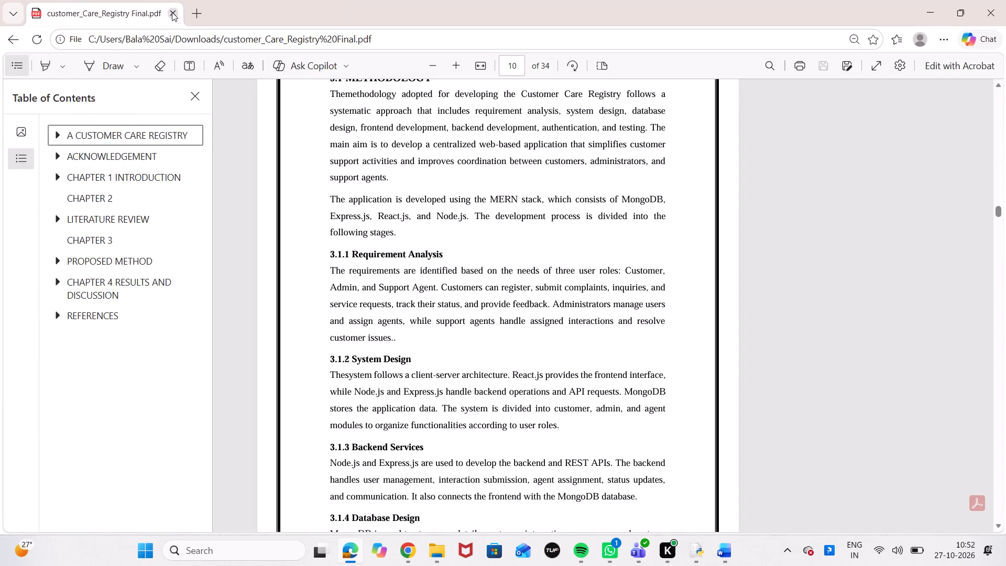
Check the rest of the PDF's layout from section 3.1 through Chapter 4 and the Program Outcomes to the final Mapping Table.
scroll(404, 231, "down", 6)
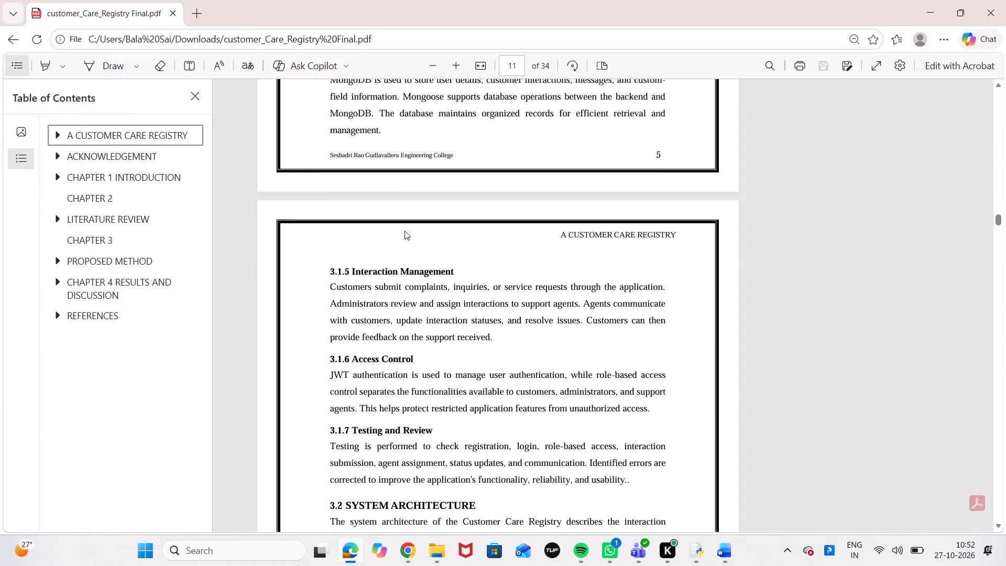
scroll(404, 231, "down", 20)
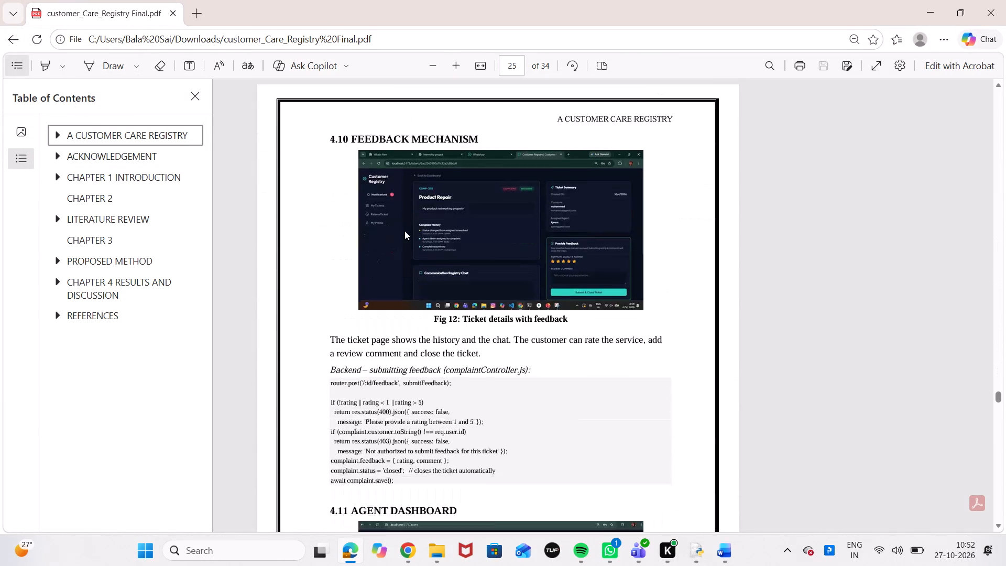
scroll(404, 231, "down", 16)
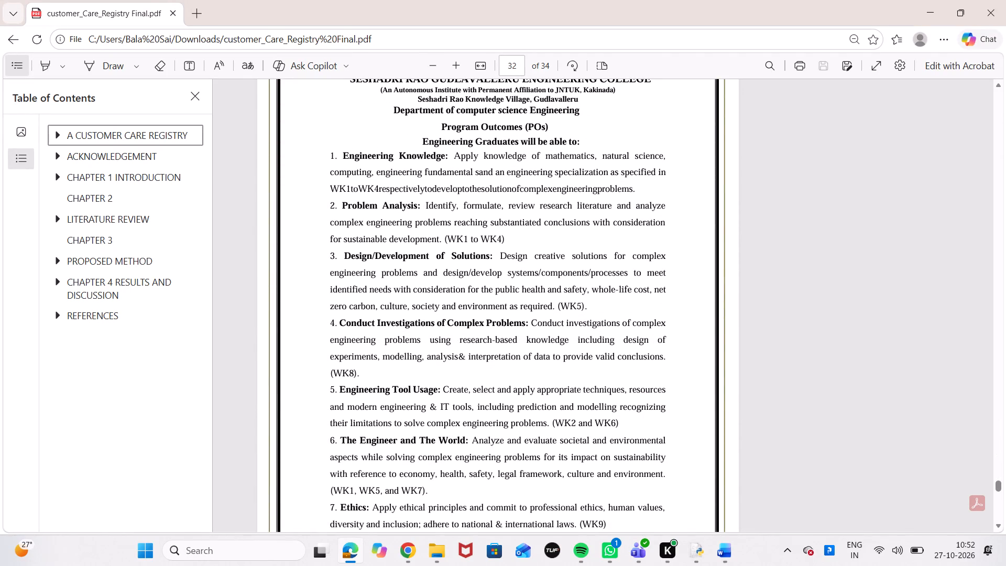
scroll(793, 186, "down", 12)
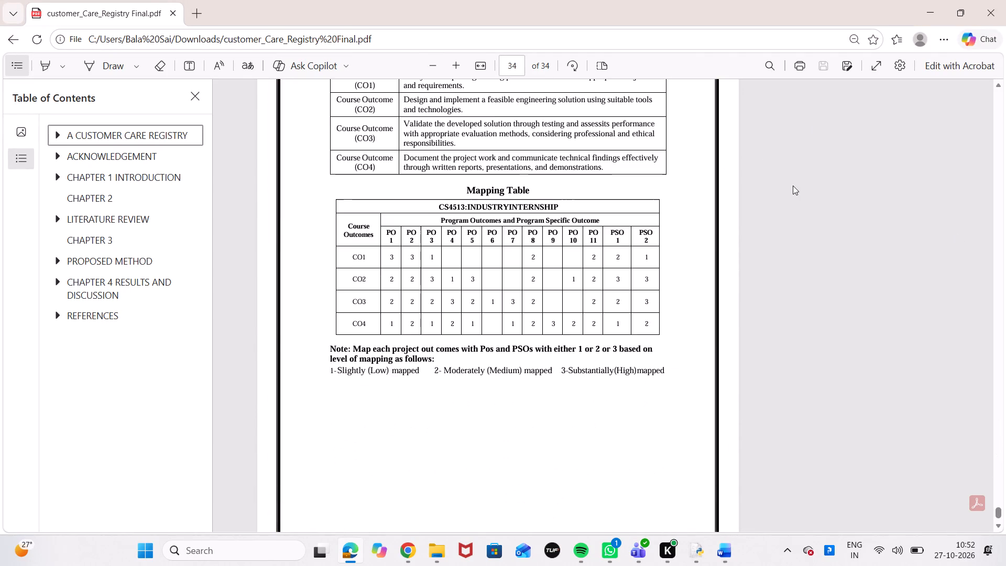
scroll(793, 186, "down", 6)
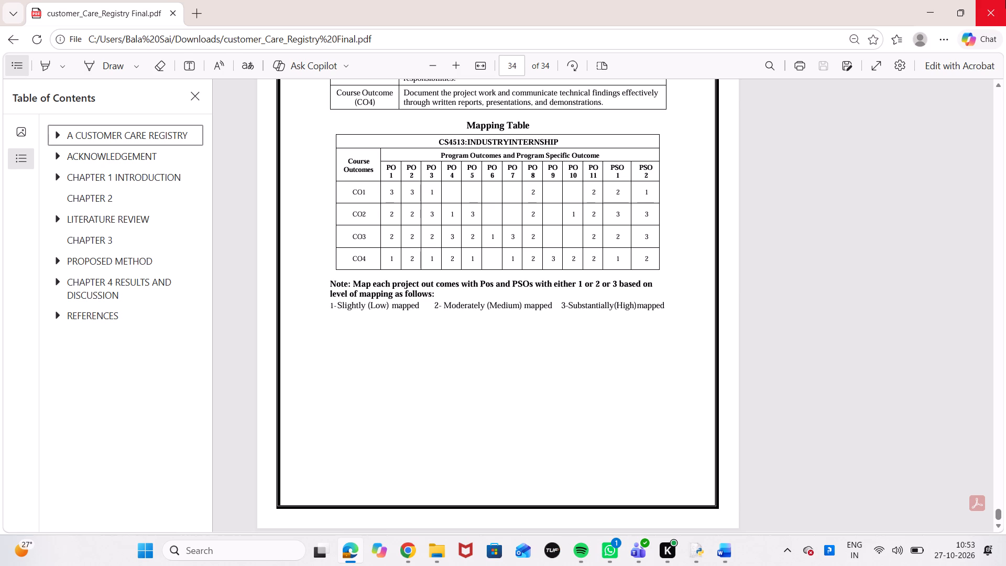
Switch to File Explorer at the Downloads folder containing the new customer_Care_Registry Final PDF.
left_click(431, 561)
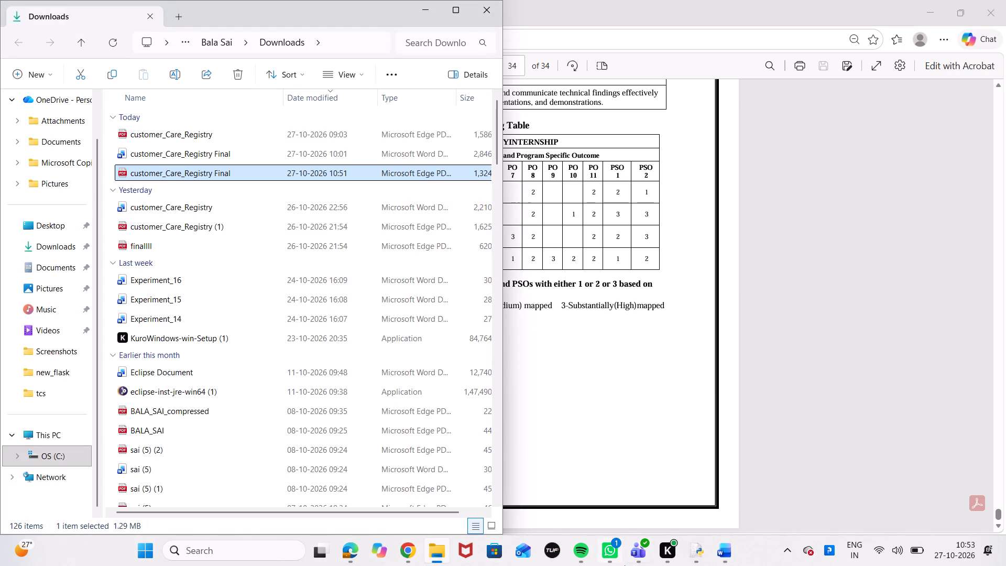
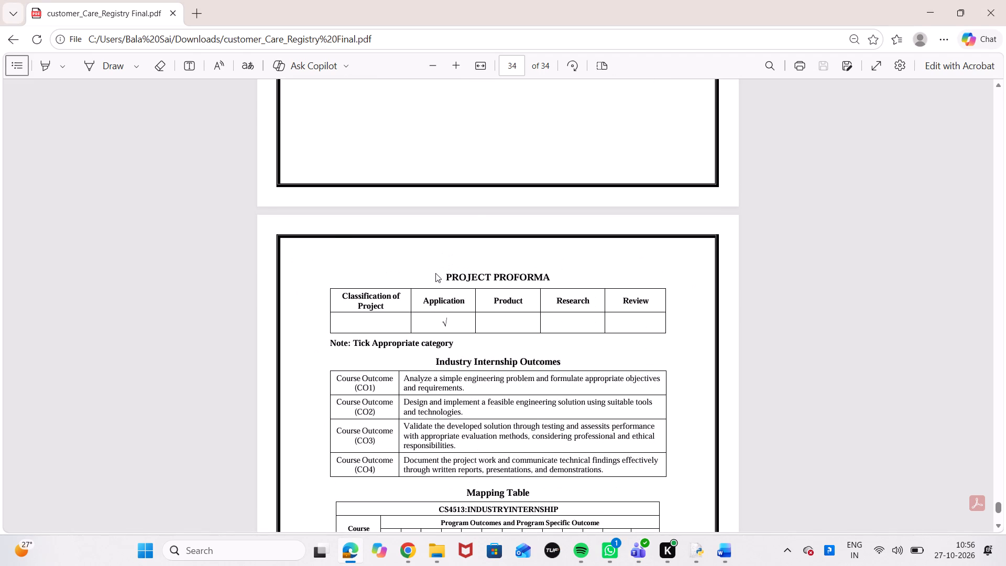
Review the closing pages of the PDF backwards from the Project Proforma through the Program Specific Outcomes to Program Outcome 3.
scroll(435, 273, "up", 2)
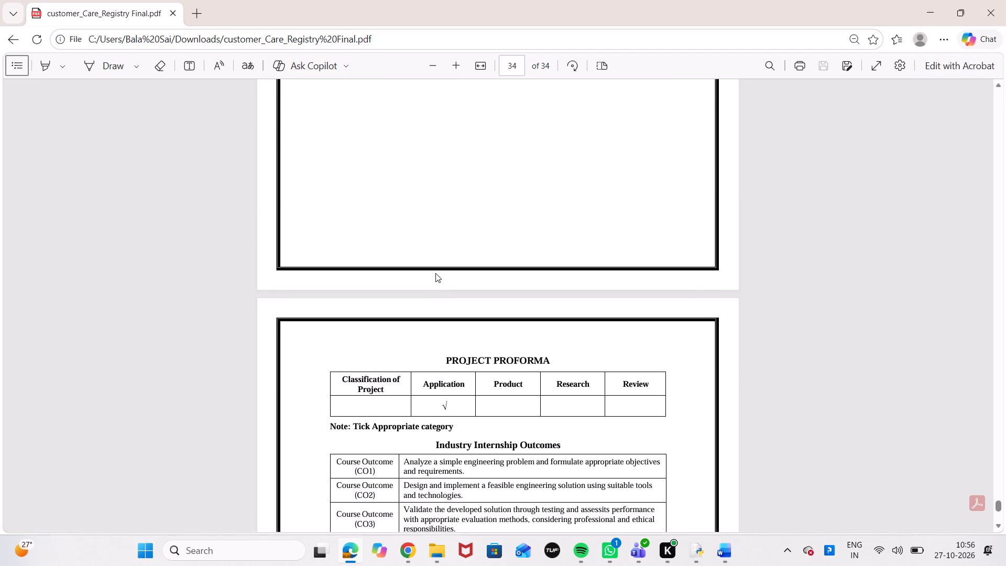
scroll(435, 273, "up", 3)
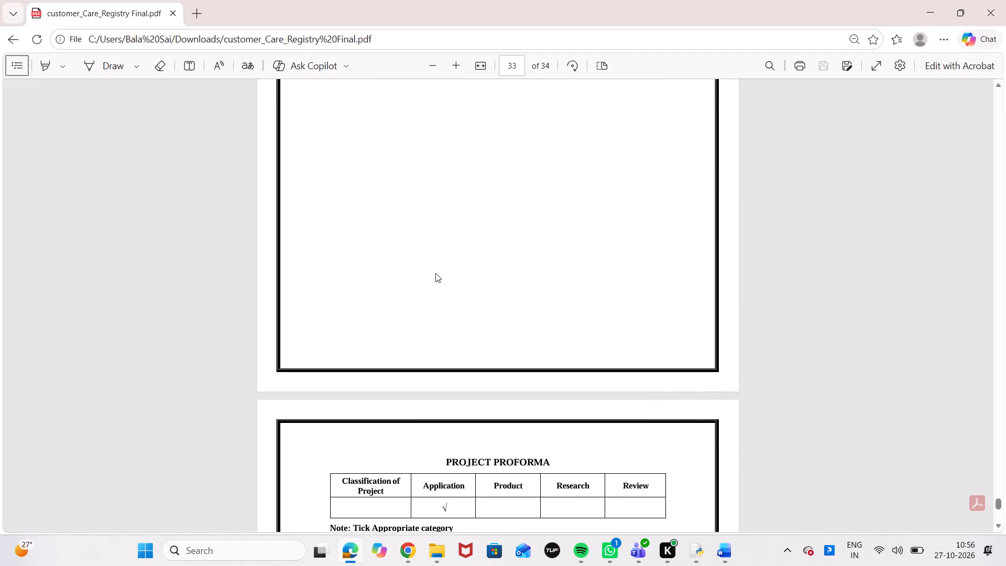
scroll(435, 273, "up", 1)
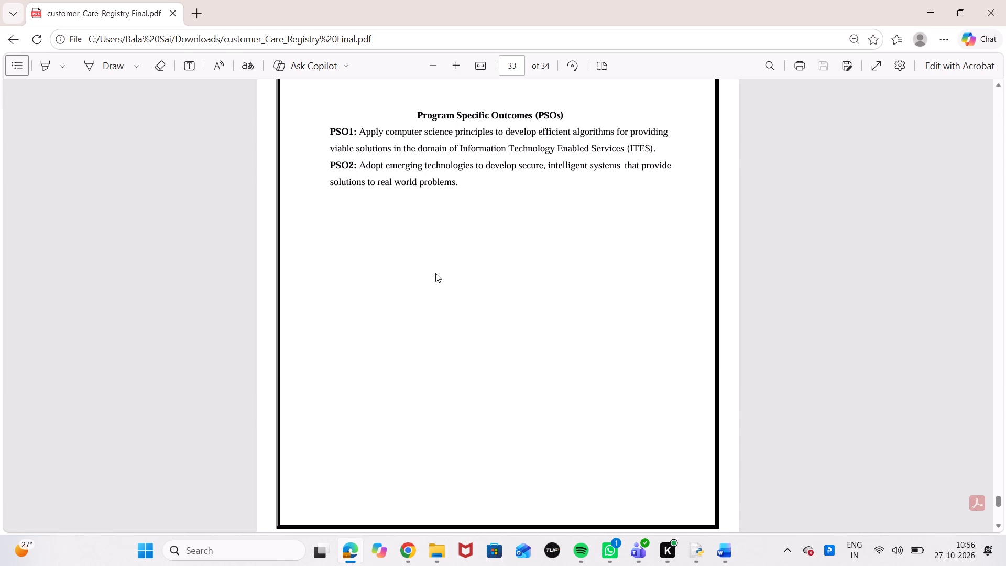
scroll(435, 273, "up", 3)
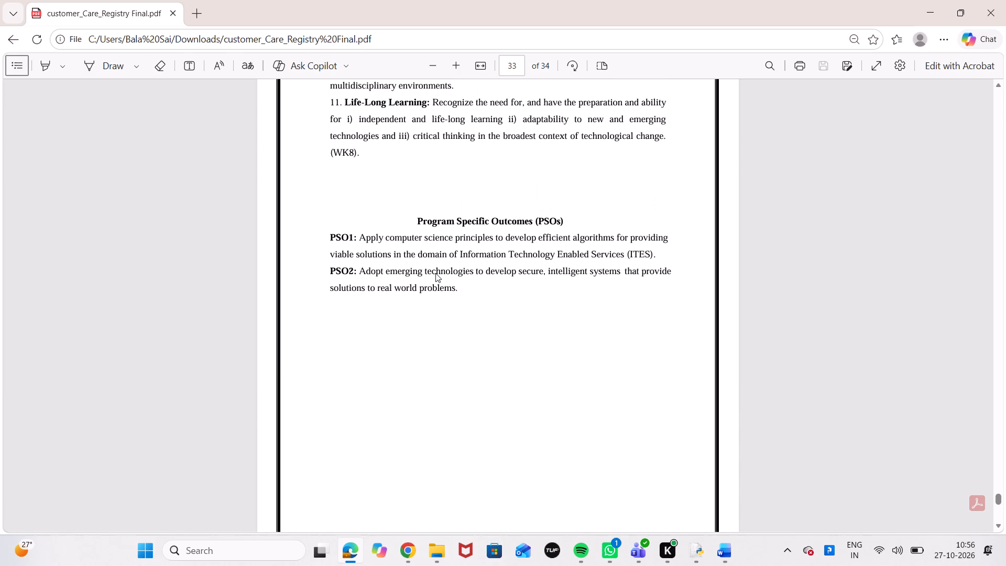
scroll(435, 273, "up", 2)
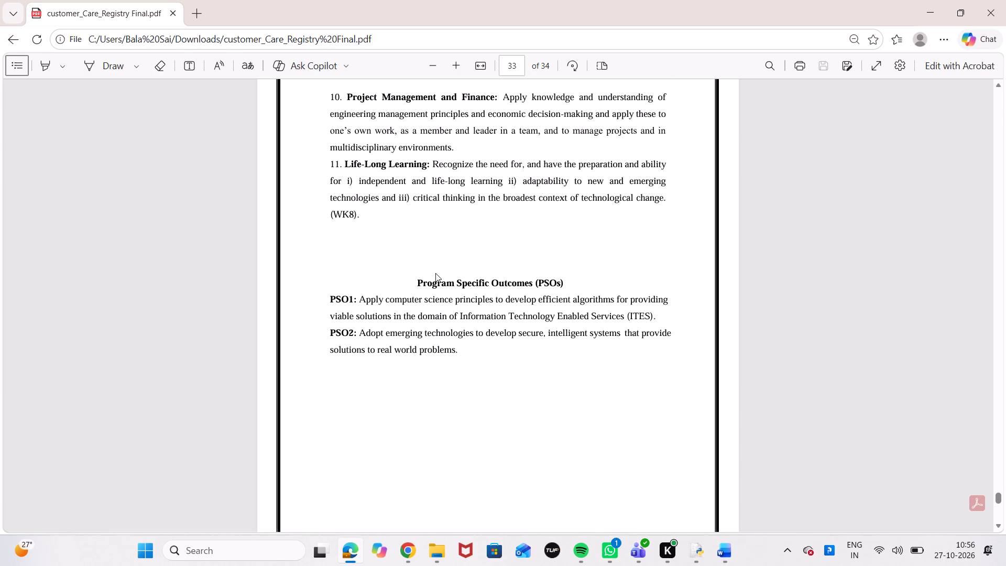
scroll(435, 273, "up", 3)
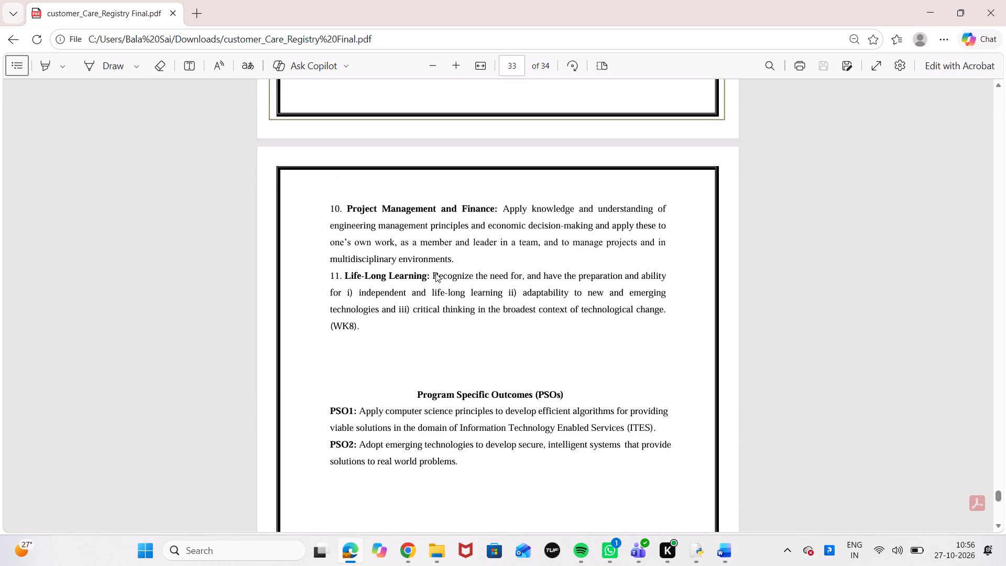
scroll(435, 273, "up", 2)
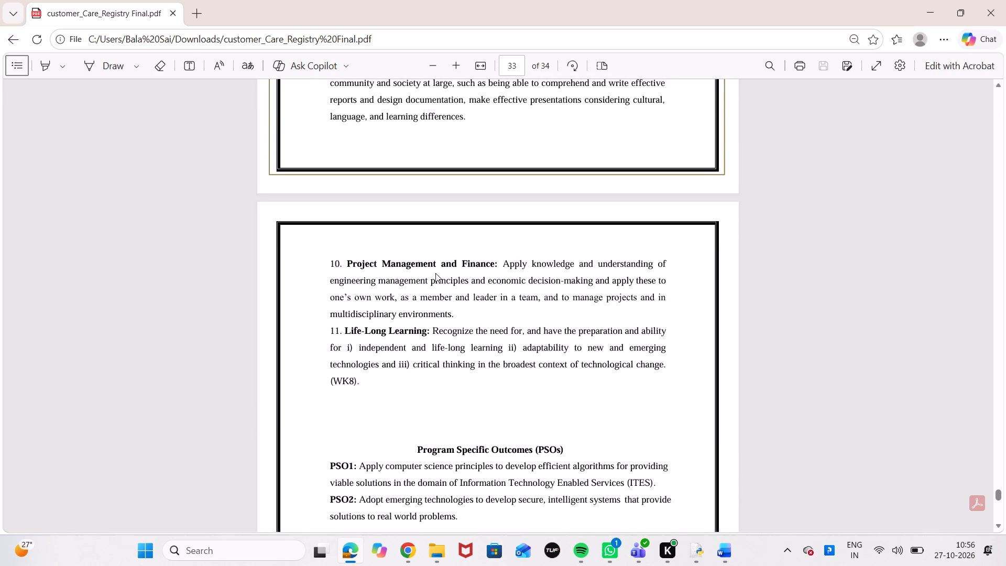
scroll(435, 273, "up", 4)
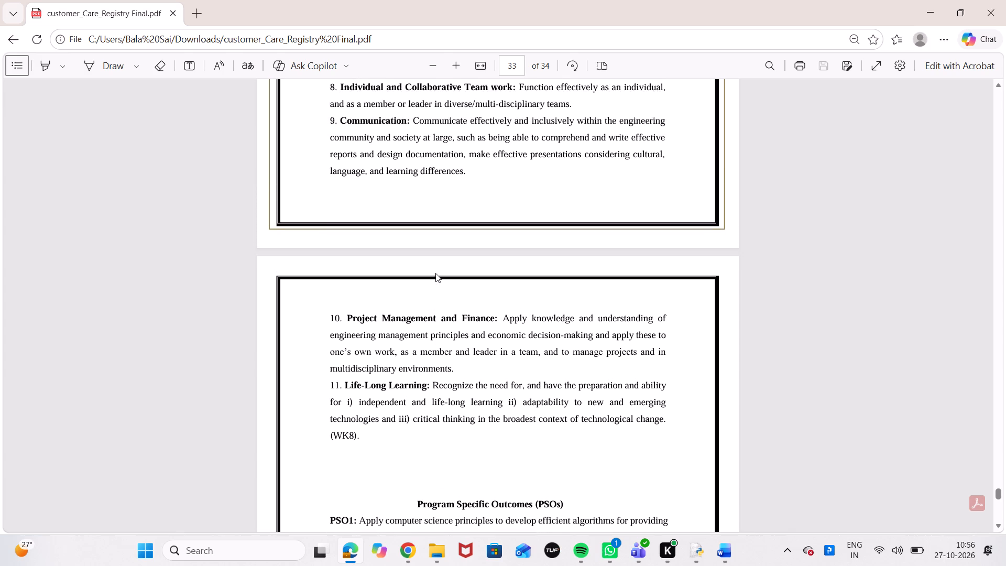
scroll(435, 273, "up", 3)
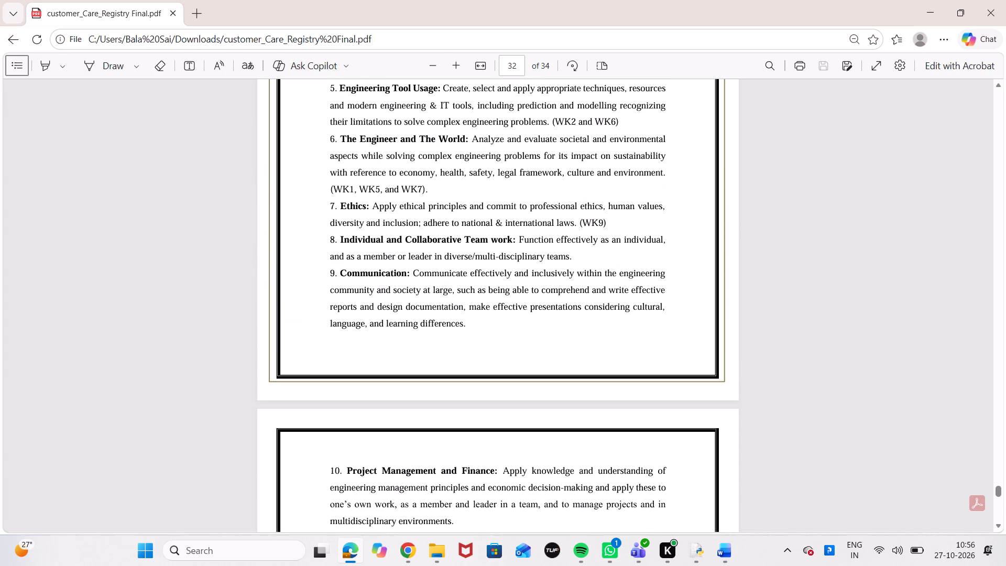
scroll(440, 306, "up", 1)
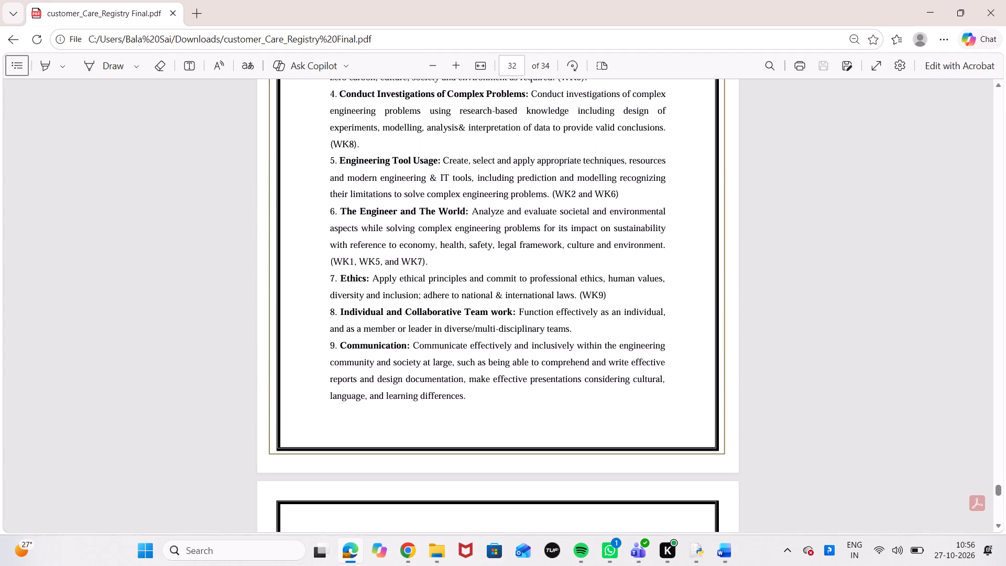
scroll(440, 306, "up", 1)
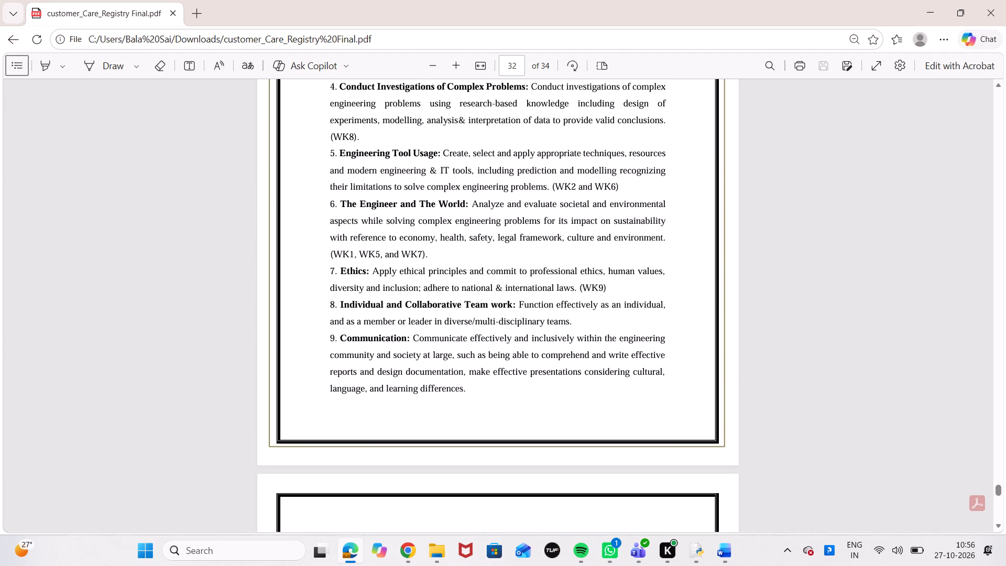
scroll(440, 306, "up", 1)
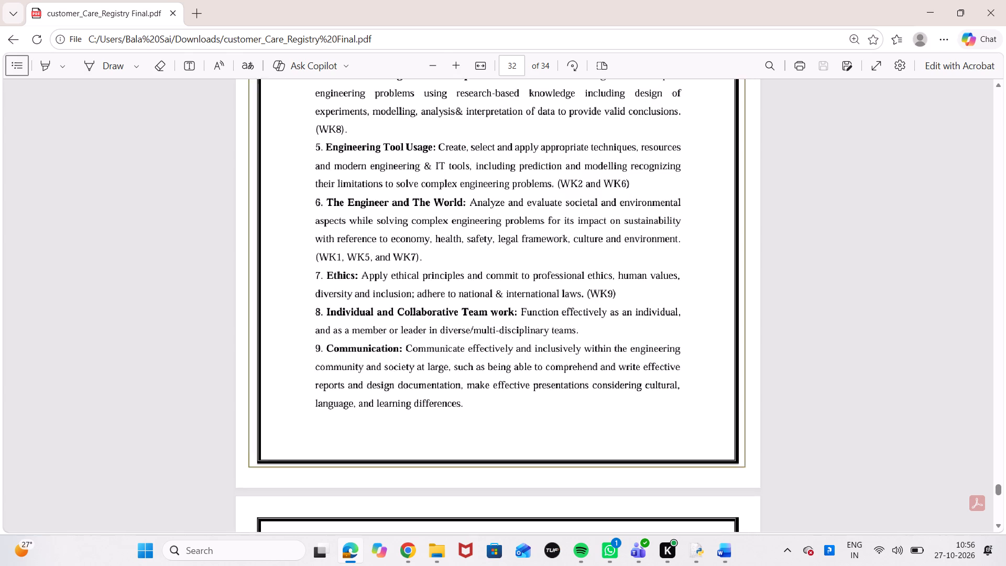
scroll(430, 200, "up", 3)
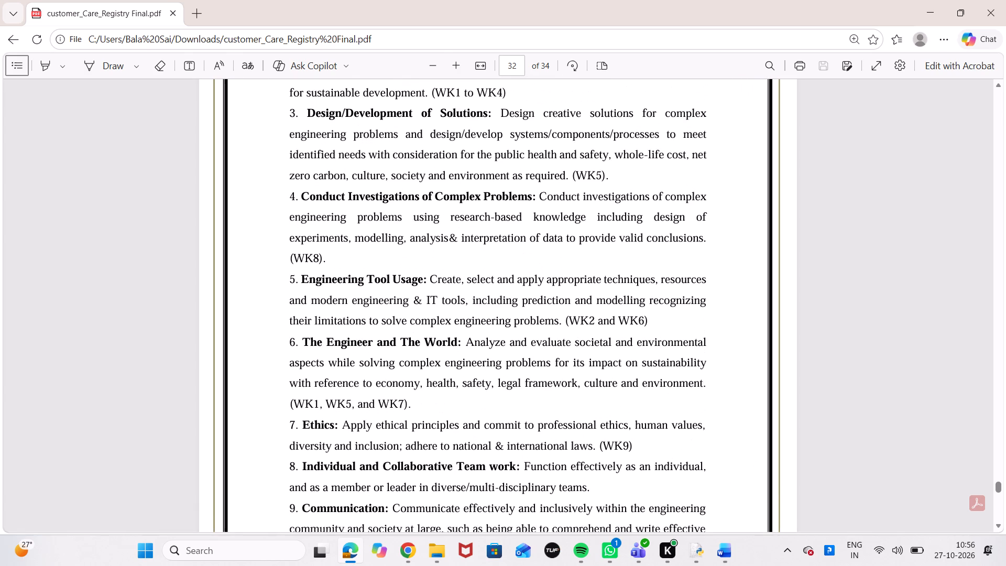
scroll(430, 200, "up", 1)
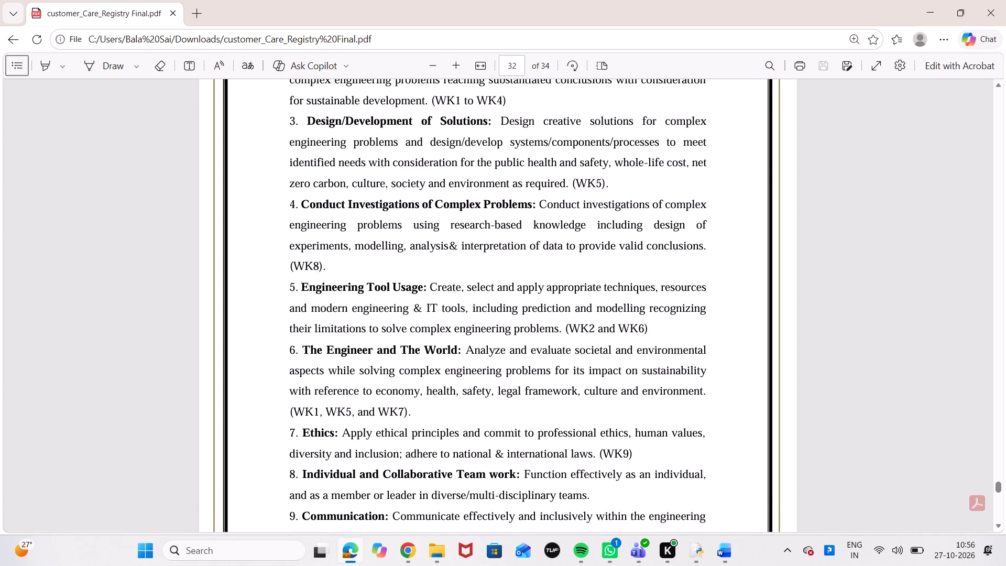
Read through Program Outcome 3, Design/Development of Solutions, highlighting its heading and then its description through "(WK5)." as a text selection.
left_click_drag(316, 127, 490, 129)
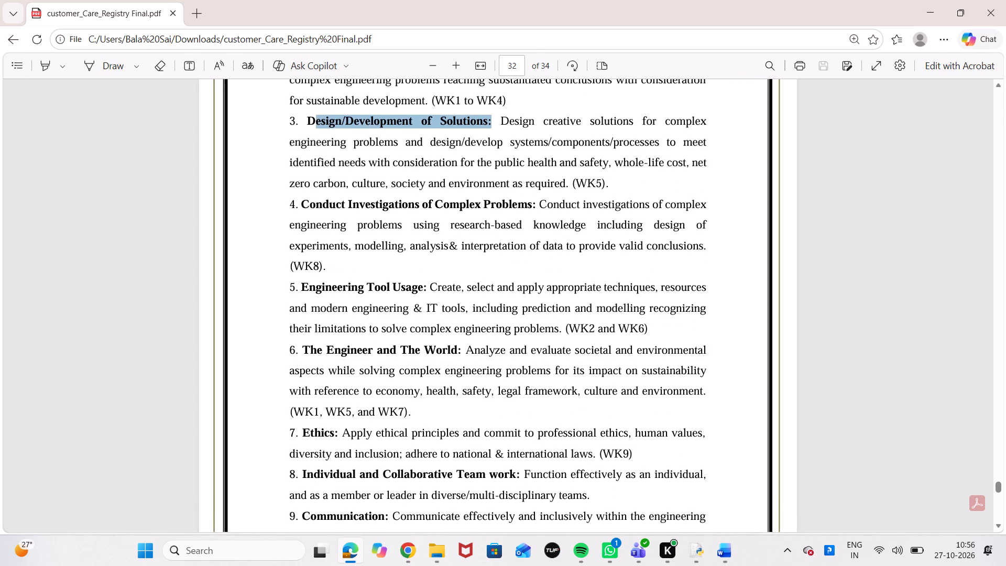
left_click_drag(490, 129, 495, 131)
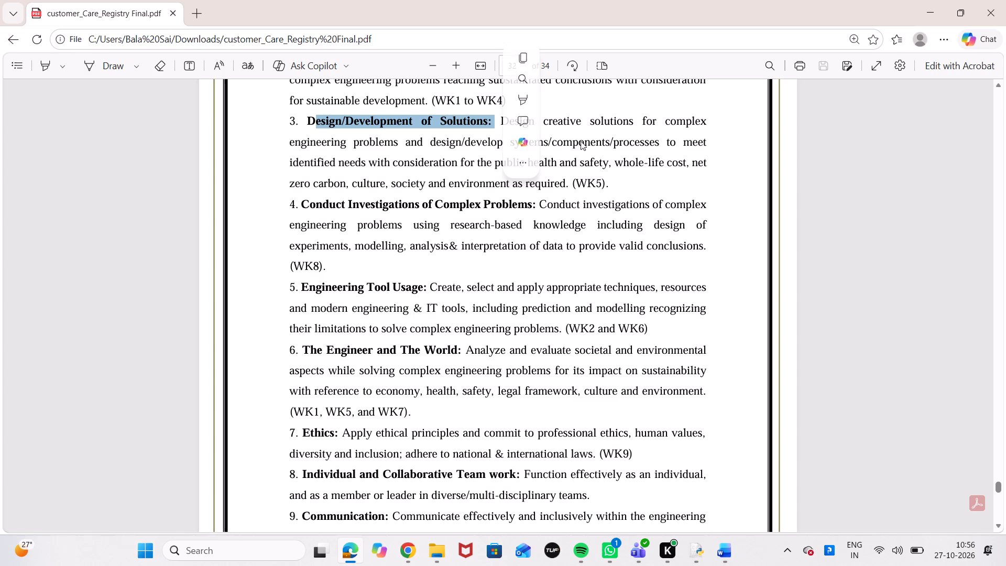
left_click(581, 141)
left_click_drag(499, 119, 508, 123)
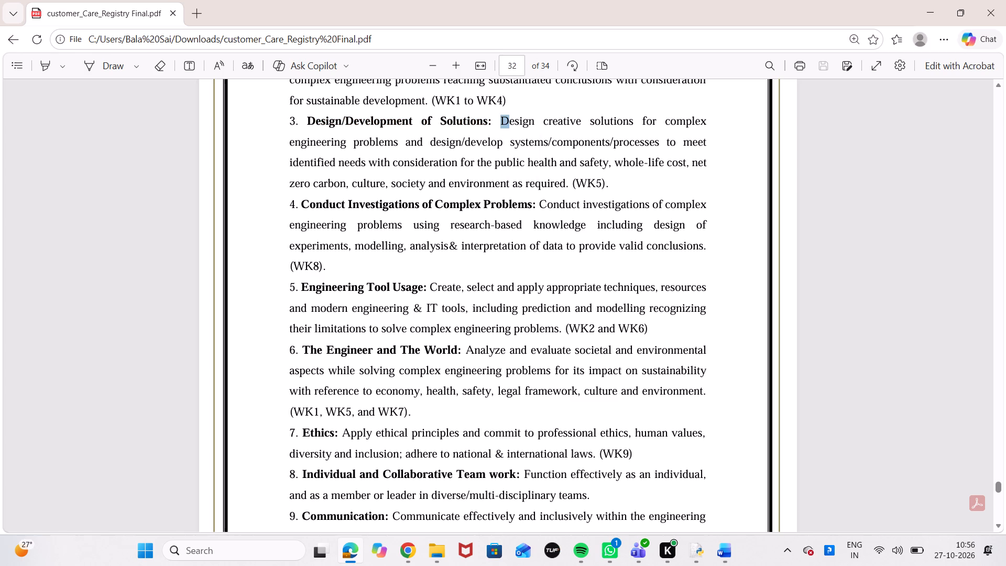
left_click_drag(508, 123, 565, 149)
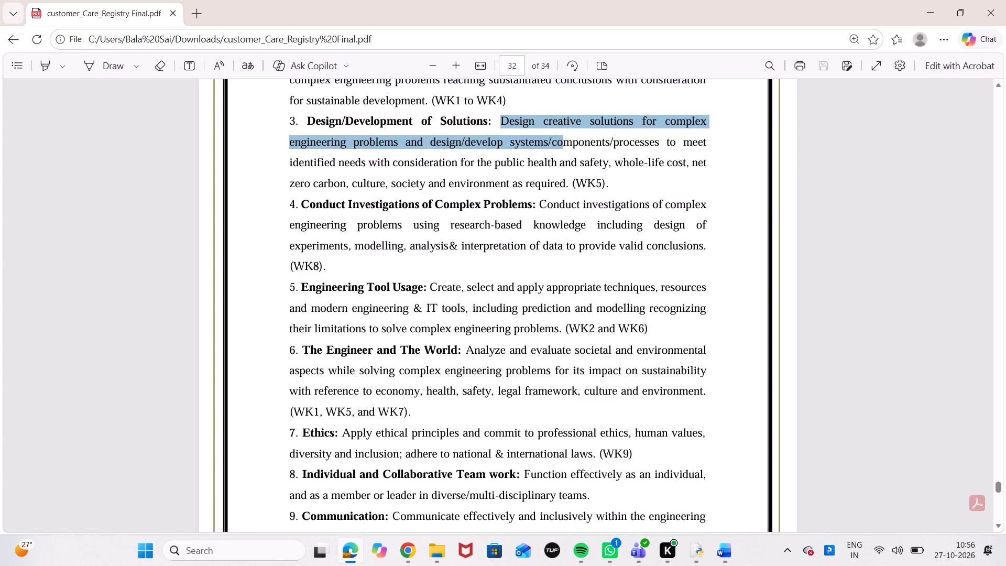
left_click_drag(565, 149, 609, 184)
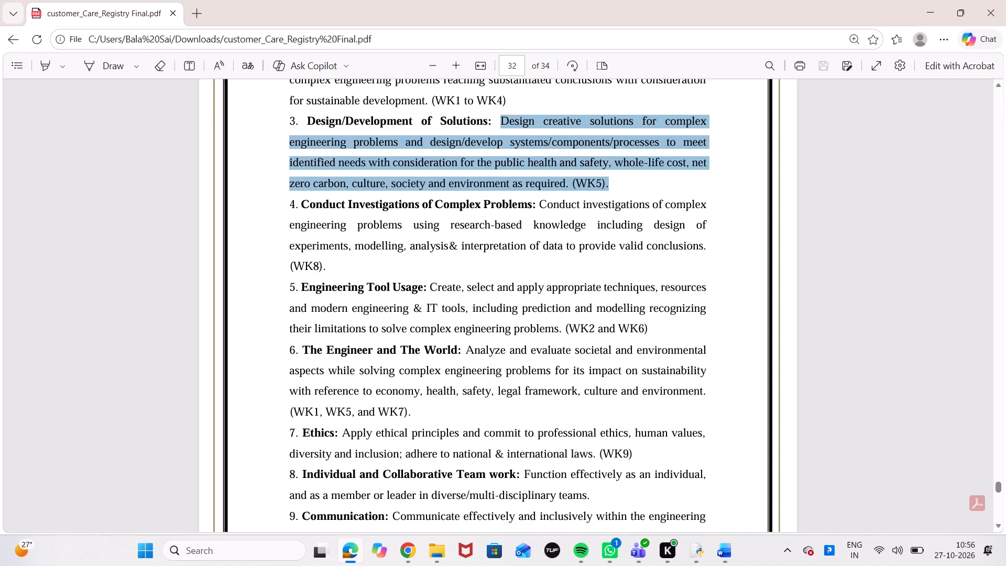
left_click_drag(609, 184, 609, 183)
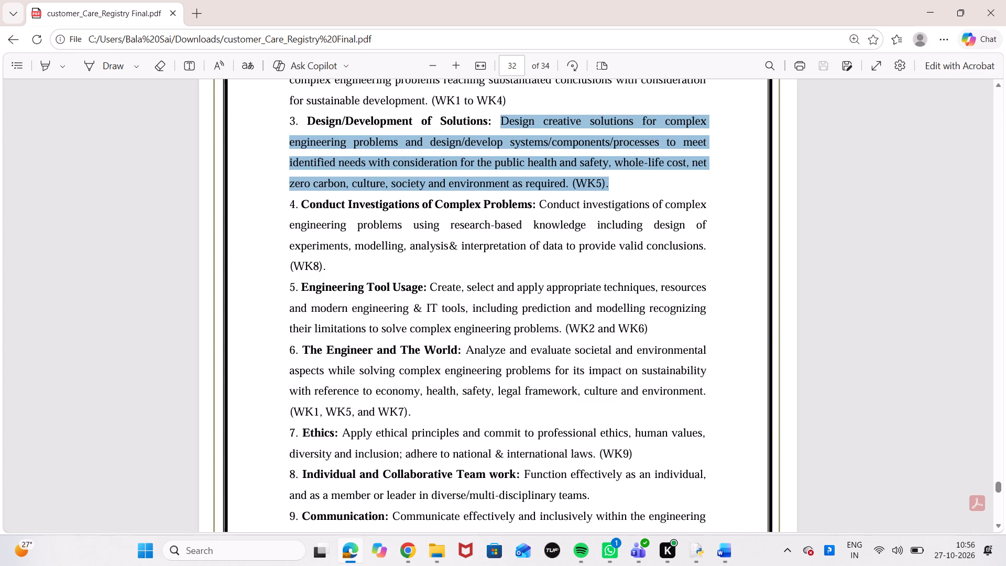